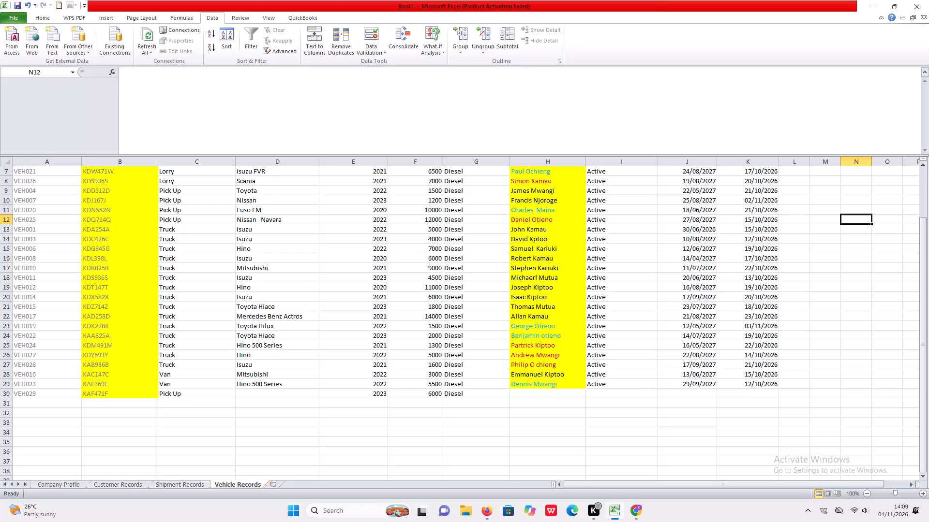
Add a new blank worksheet to the workbook after the Vehicle Records sheet.
scroll(550, 275, "up", 4)
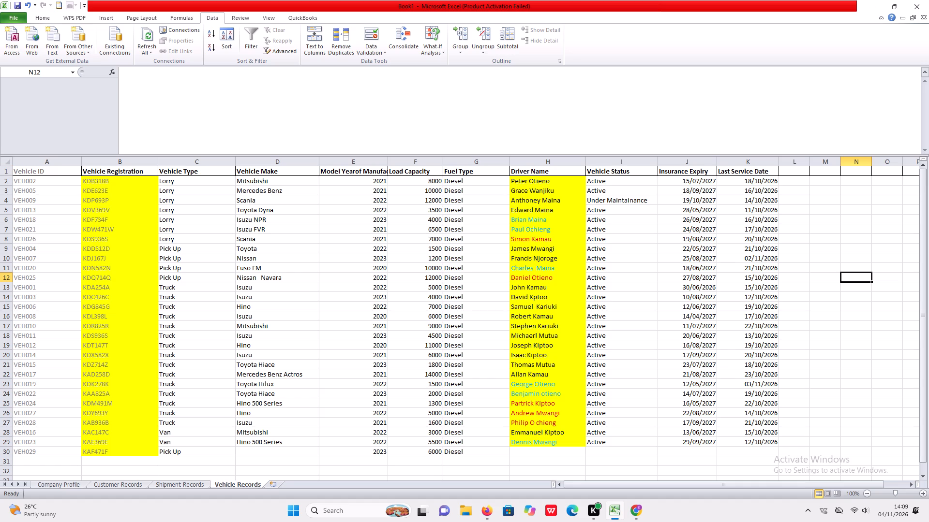
scroll(208, 216, "down", 4)
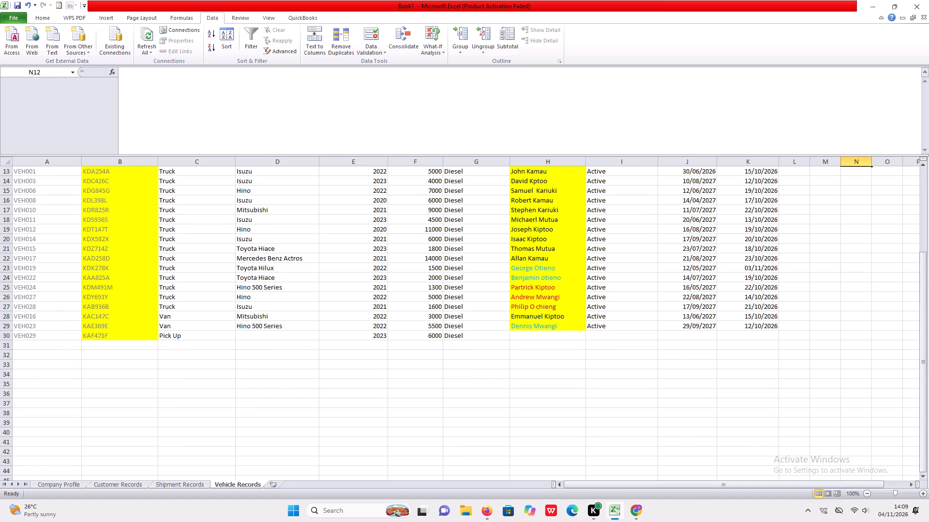
scroll(208, 216, "down", 2)
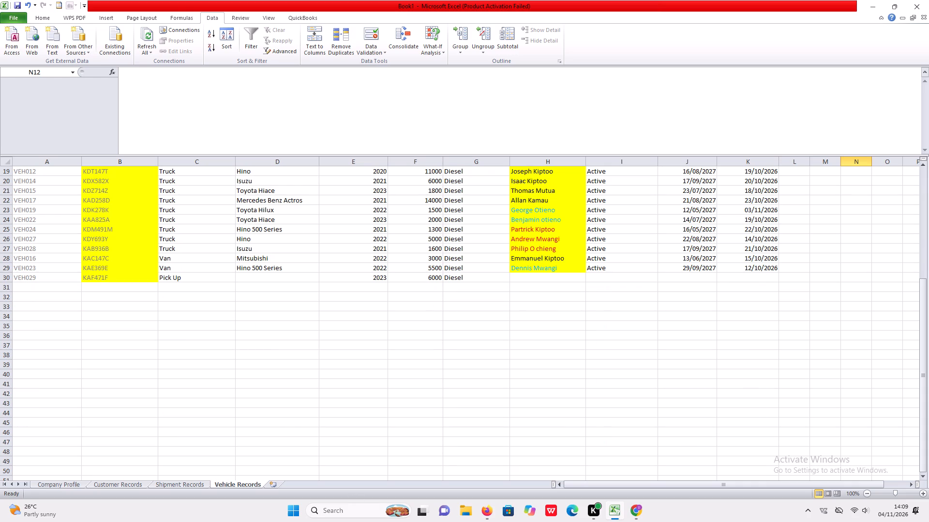
left_click(269, 484)
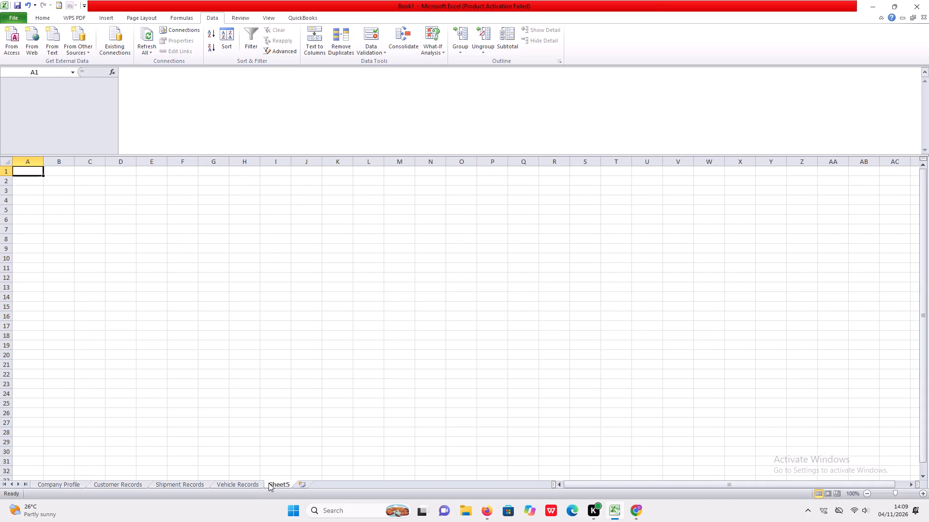
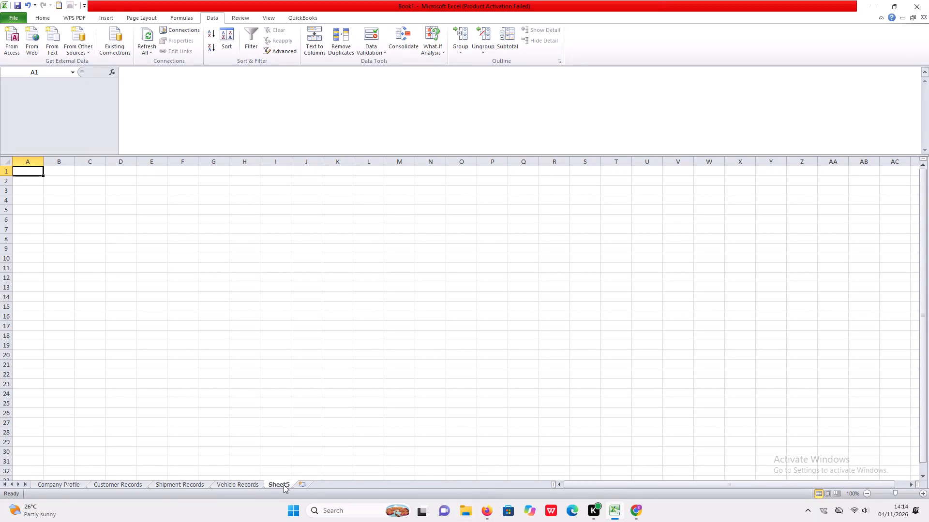
Rename the new Sheet5 worksheet as Driver Records.
left_click(284, 485)
left_click(284, 485)
right_click(284, 485)
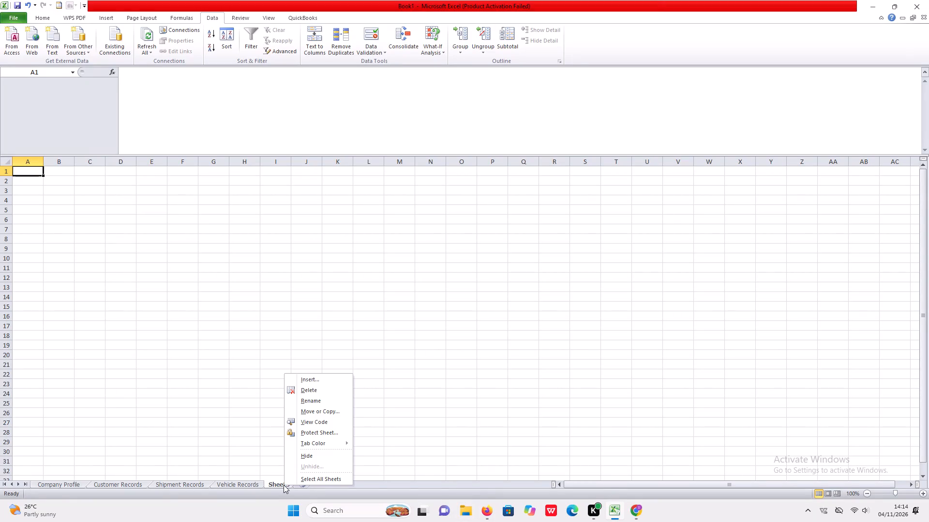
left_click(323, 397)
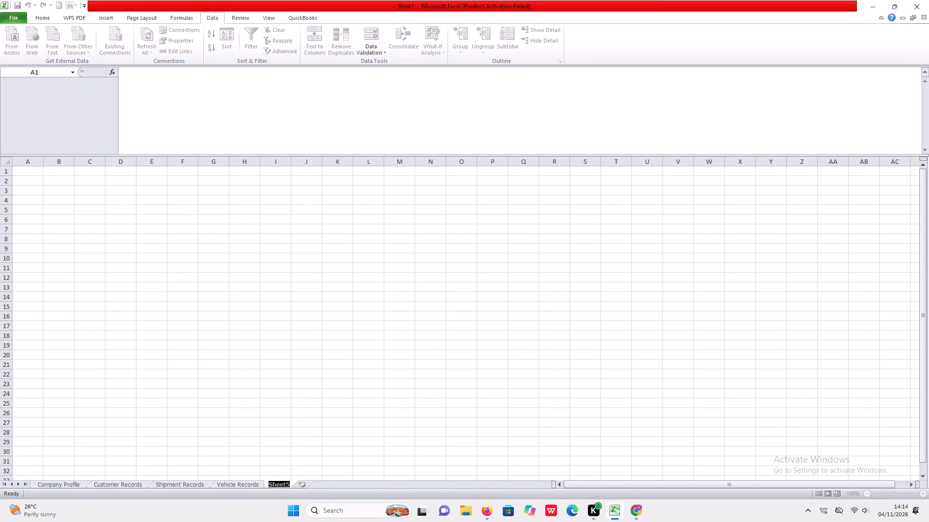
key("BackSpace")
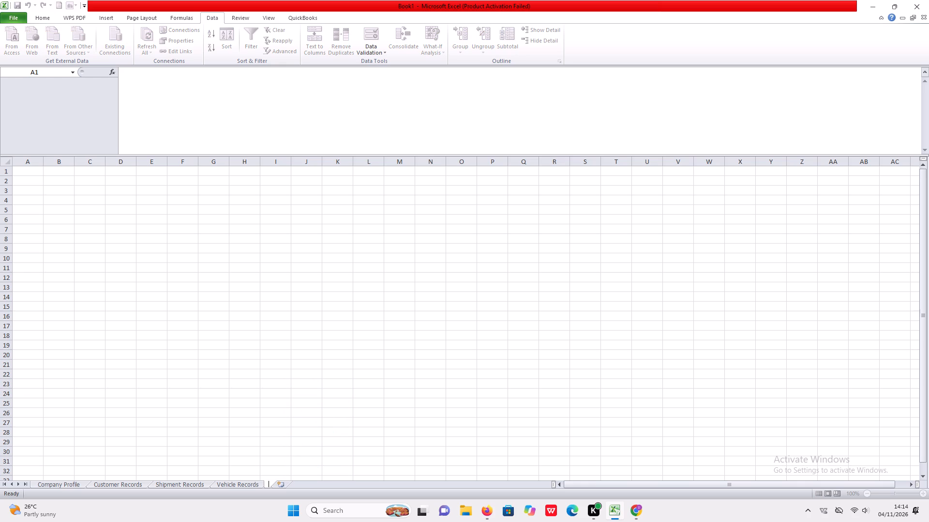
key("d")
key("BackSpace")
key("d")
key("BackSpace")
key("d")
type("ri")
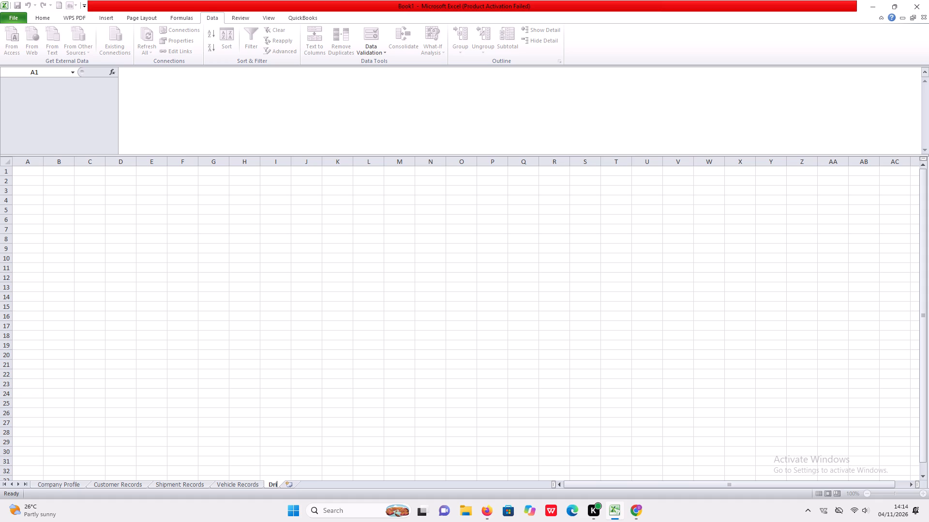
type("ver")
key("space")
key("r")
type("ecords")
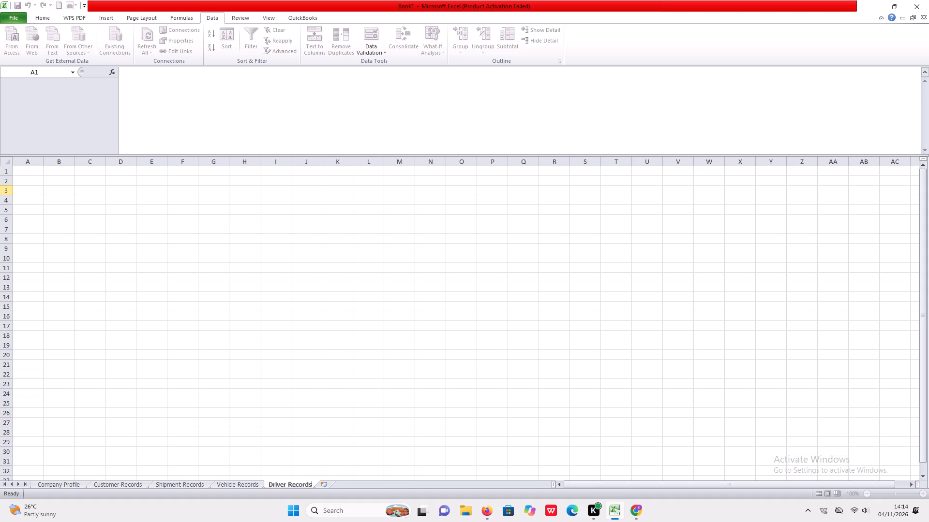
left_click(26, 175)
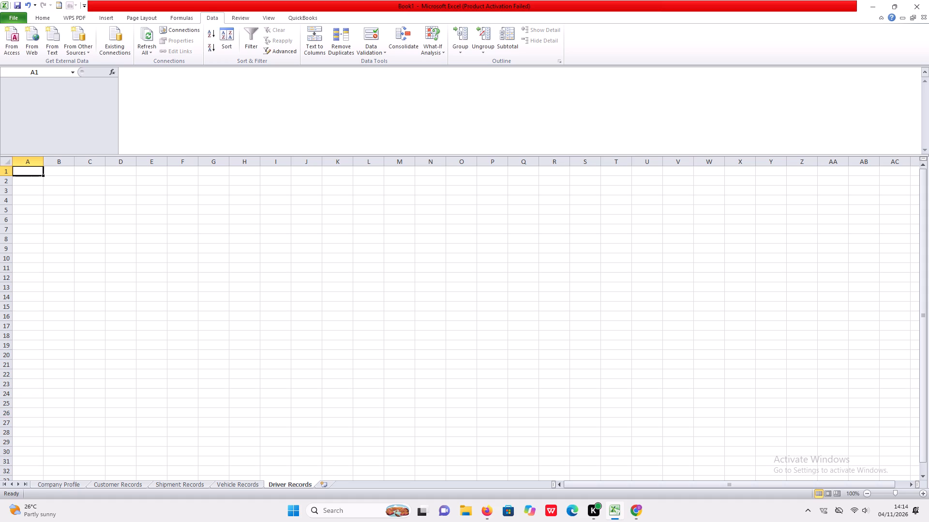
Widen columns A through E of the Driver Records sheet, making column E about 25.7 wide.
left_click_drag(44, 160, 67, 162)
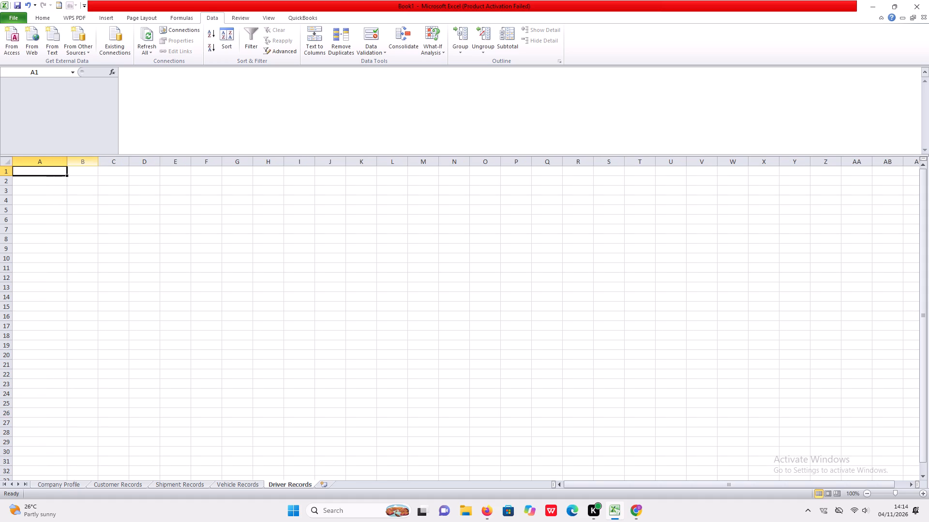
left_click_drag(98, 161, 133, 160)
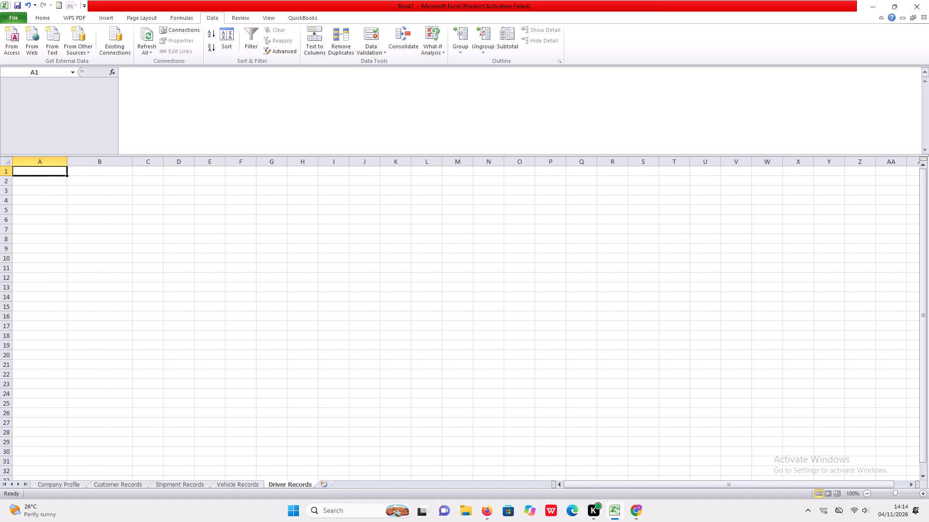
left_click_drag(164, 159, 196, 162)
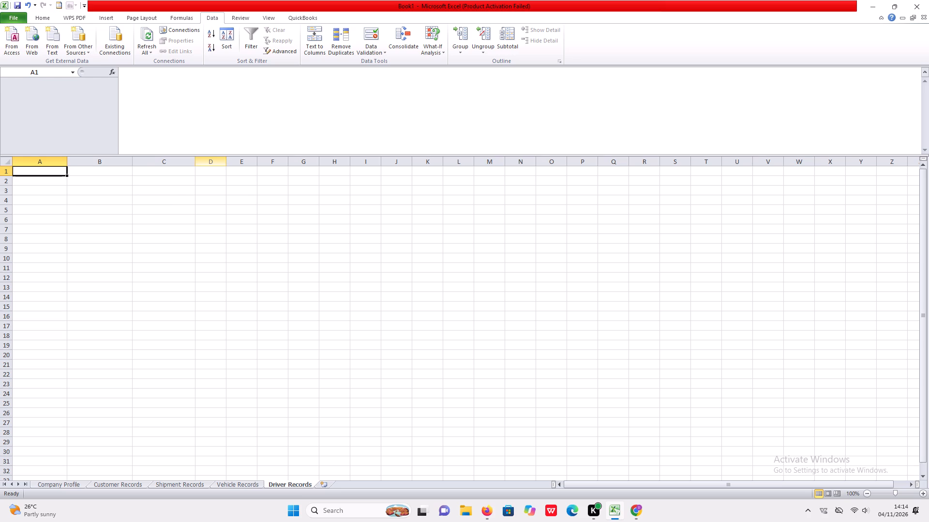
left_click_drag(227, 161, 248, 162)
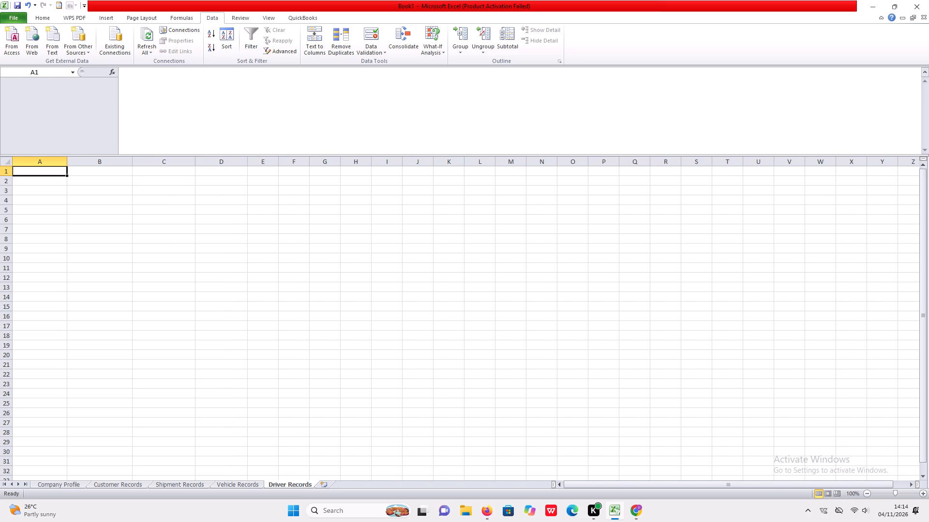
left_click_drag(278, 160, 336, 137)
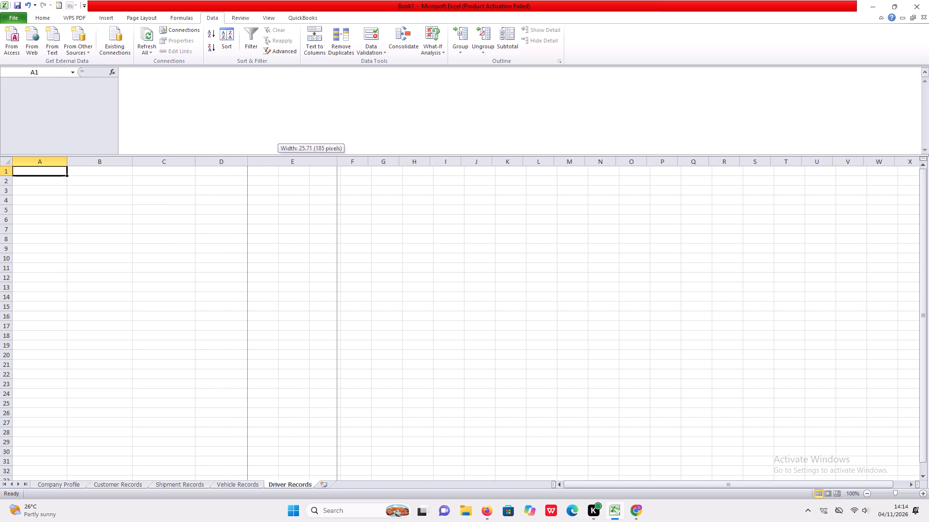
left_click_drag(336, 137, 337, 137)
left_click_drag(248, 159, 273, 159)
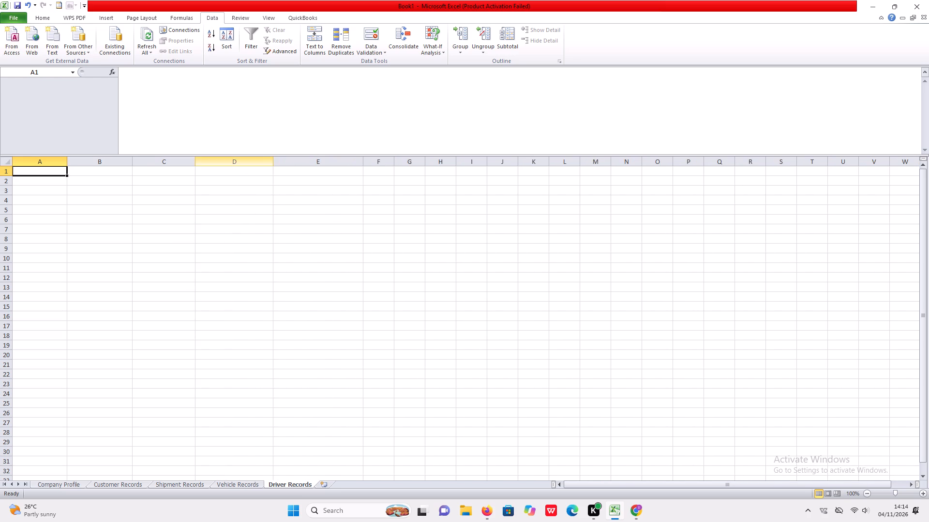
Enter the heading Driver ID in cell A1 of the Driver Records sheet.
left_click(34, 170)
left_click(33, 172)
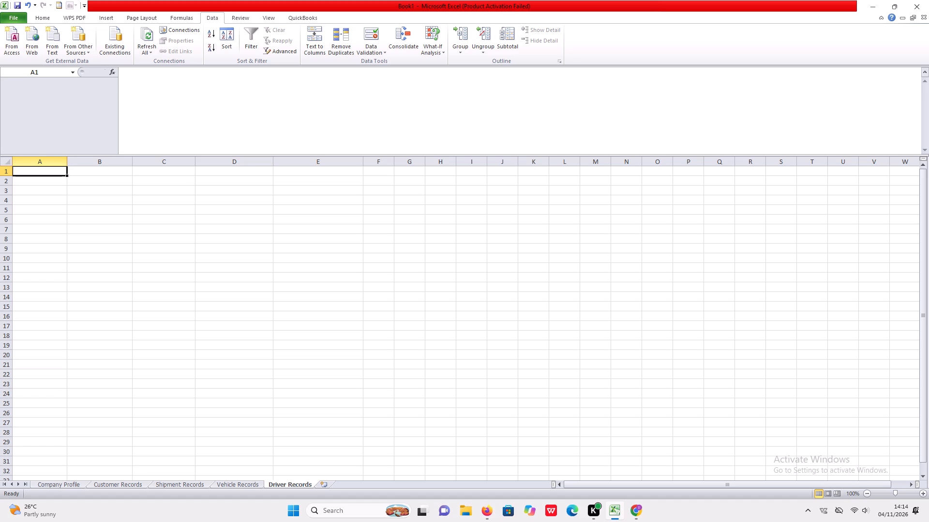
key("d")
key("equal")
key("d")
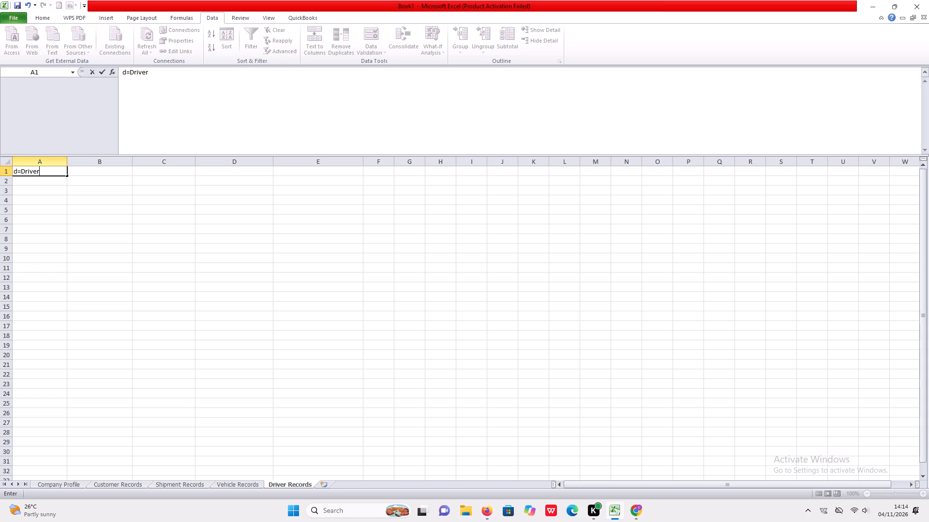
key("i")
key("BackSpace")
key("BackSpace")
key("BackSpace")
key("BackSpace")
key("BackSpace")
key("BackSpace")
key("BackSpace")
key("BackSpace")
key("BackSpace")
key("BackSpace")
key("d")
key("BackSpace")
key("BackSpace")
key("BackSpace")
key("BackSpace")
key("BackSpace")
type("er")
key("space")
key("i")
key("d")
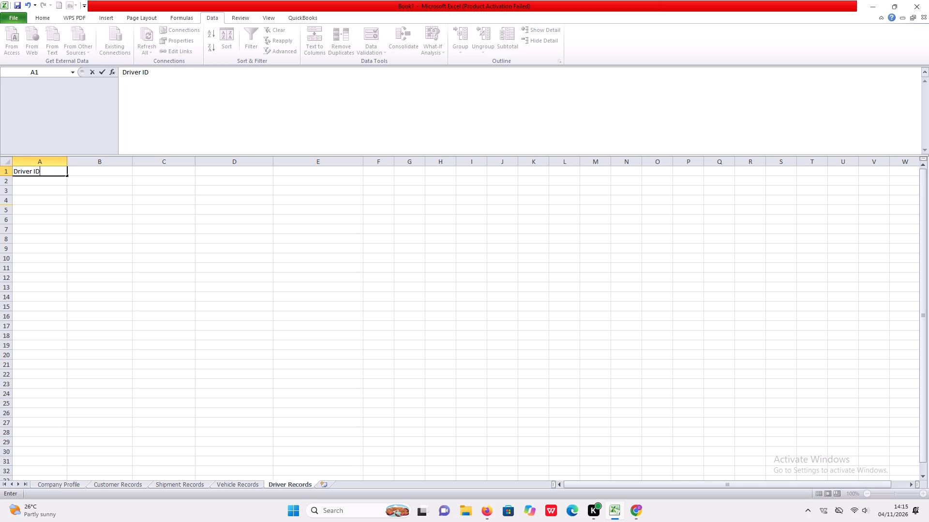
Enter the heading Driver Name in cell B1, next to the Driver ID heading.
left_click(89, 174)
left_click(88, 170)
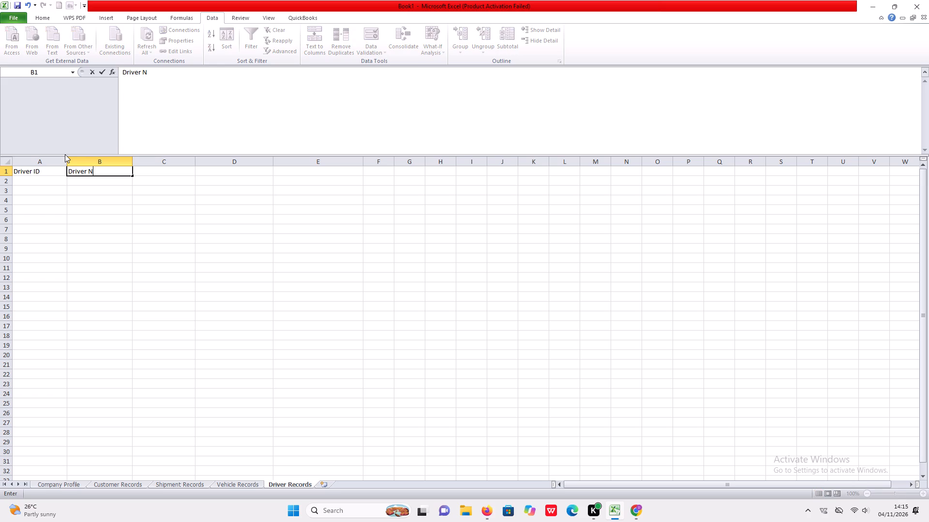
key("m")
key("e")
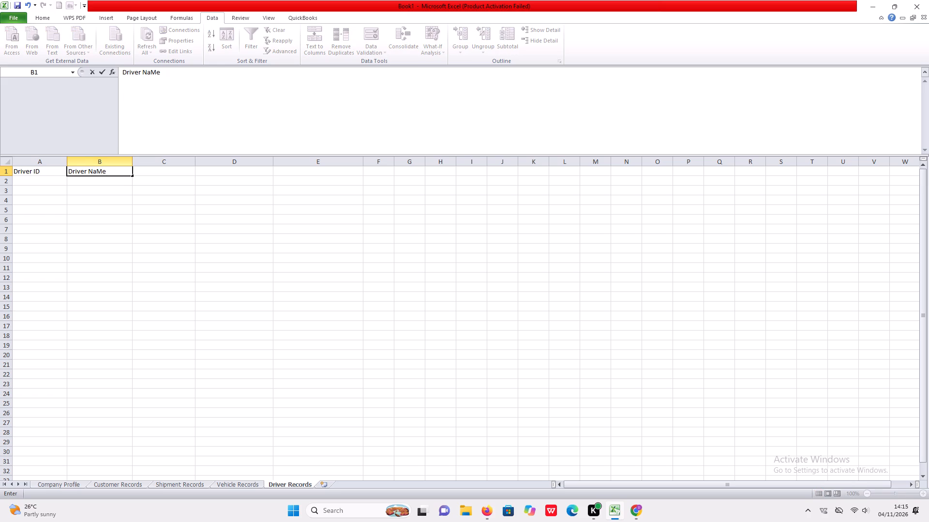
key("BackSpace")
key("BackSpace")
key("m")
key("e")
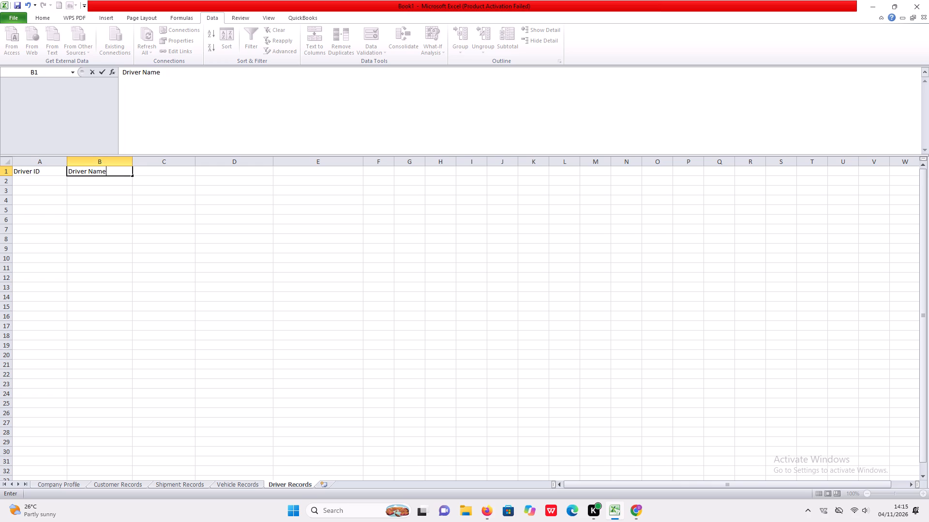
Enter the heading Phone Number in cell C1, next to the Driver Name heading.
left_click(152, 172)
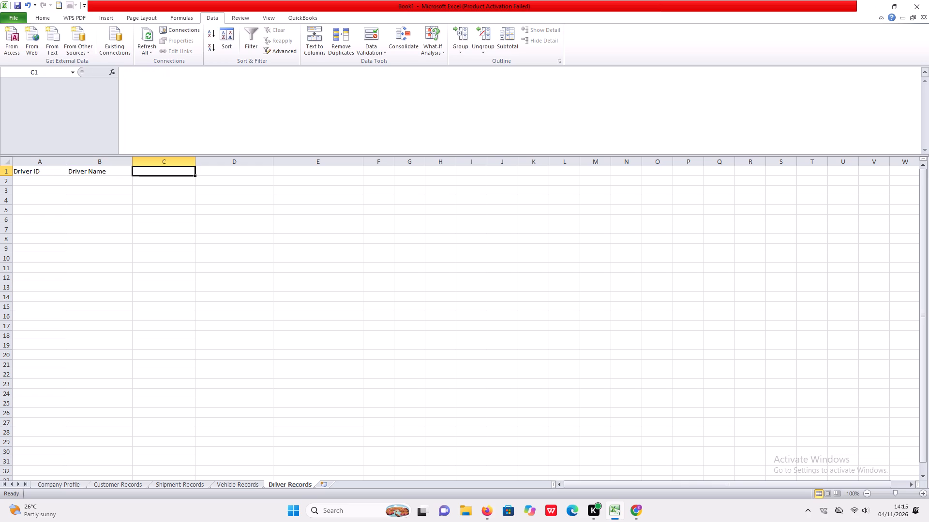
key("p")
key("BackSpace")
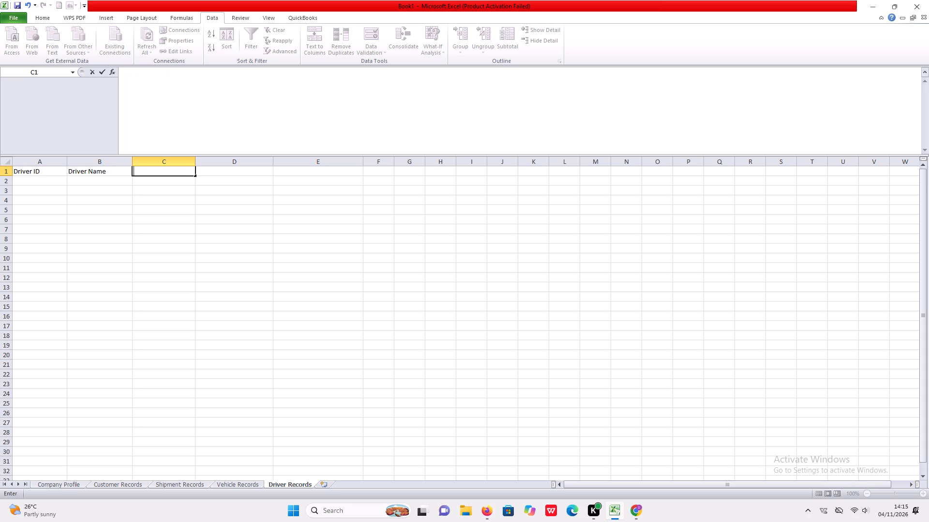
key("p")
key("BackSpace")
key("BackSpace")
key("p")
type("hon")
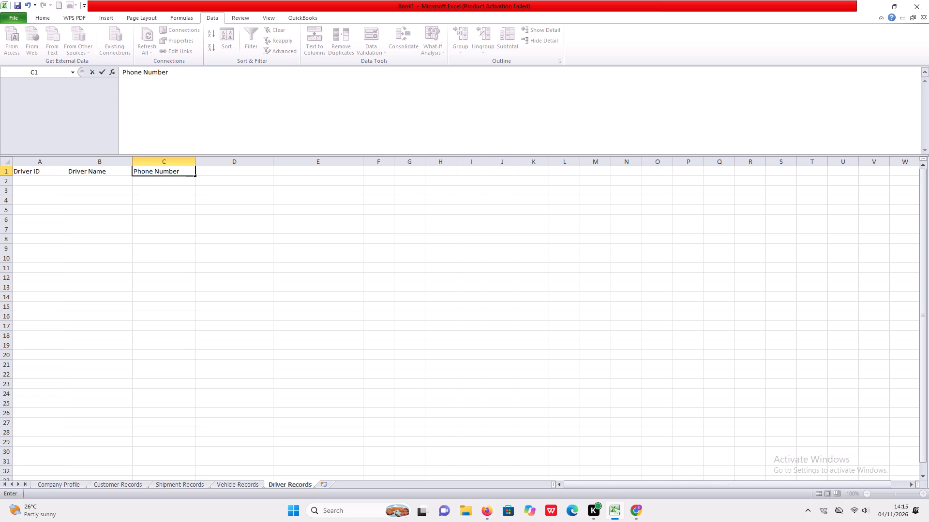
Enter the heading National ID in cell D1 of the Driver Records sheet.
left_click(236, 172)
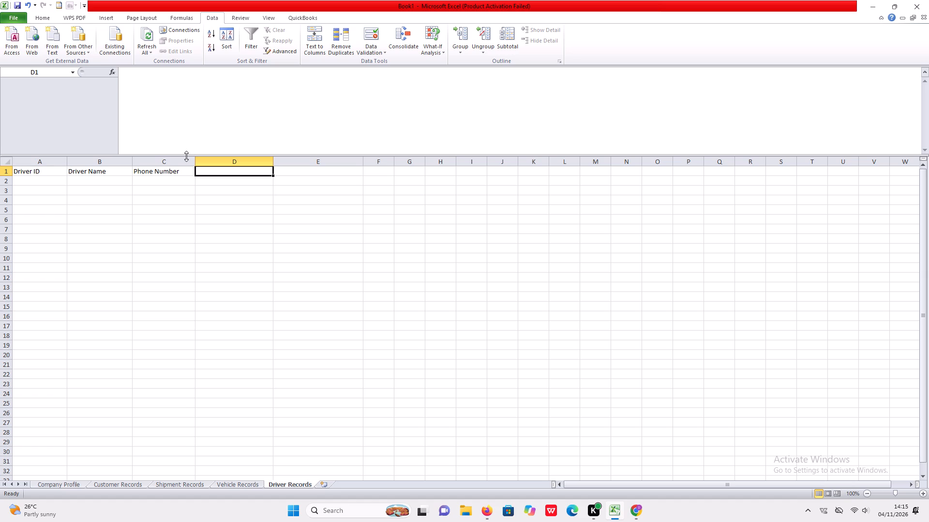
key("n")
key("a")
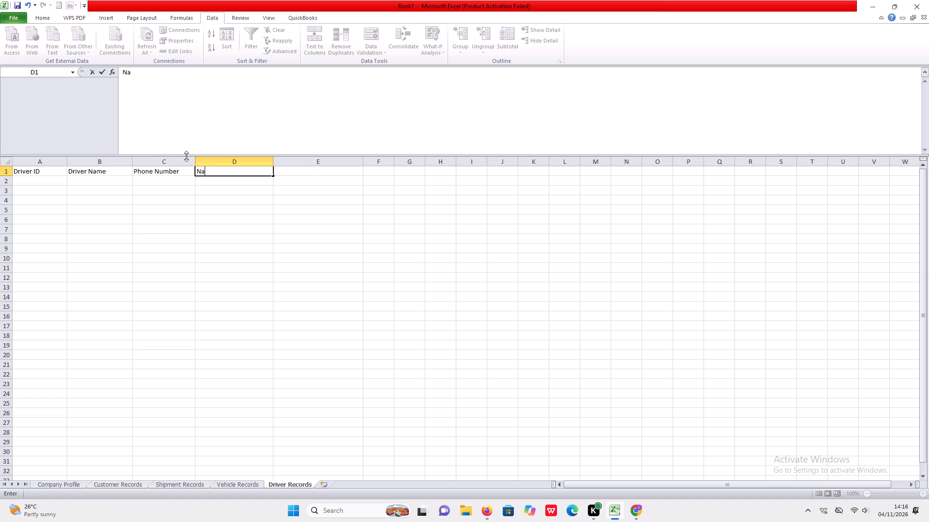
key("t")
type("ion")
key("i")
key("d")
Enter the heading Driving Licence Number in cell E1, next to the National ID heading.
left_click(284, 169)
key("d")
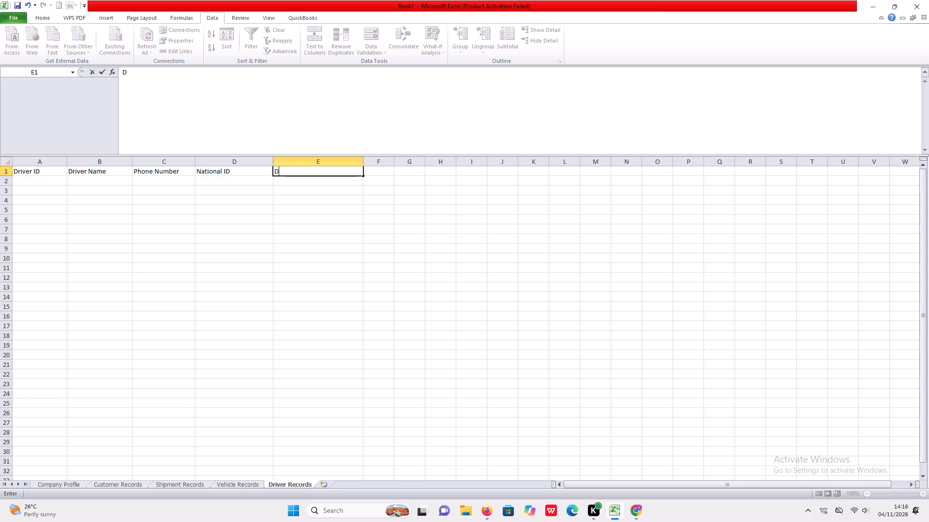
type("riving")
key("space")
key("l")
type("icence")
key("space")
key("n")
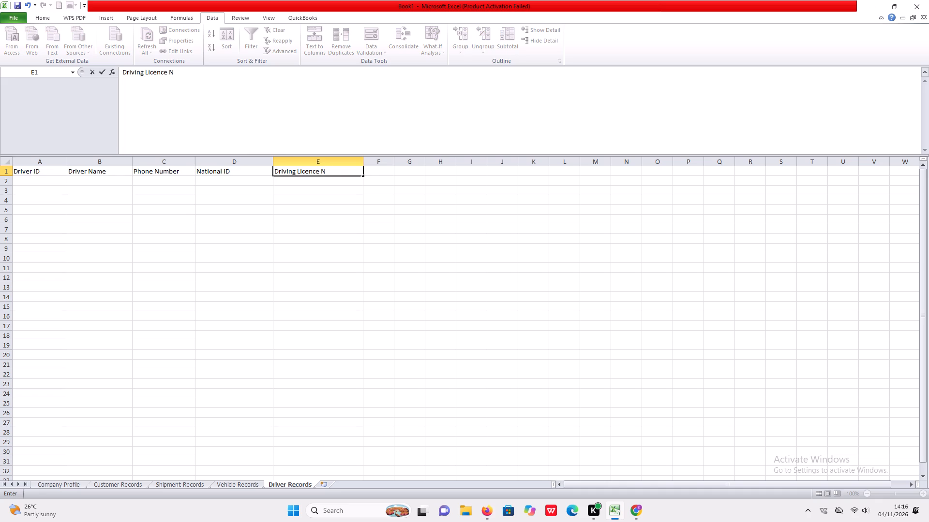
type("umber")
Widen the empty columns F through I of the Driver Records sheet, making column F the widest of them.
left_click(391, 173)
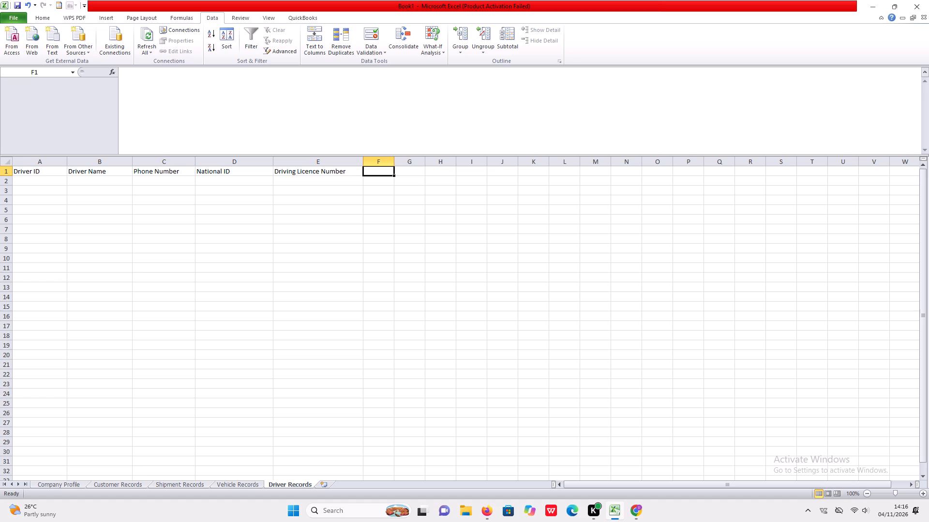
left_click_drag(395, 159, 451, 138)
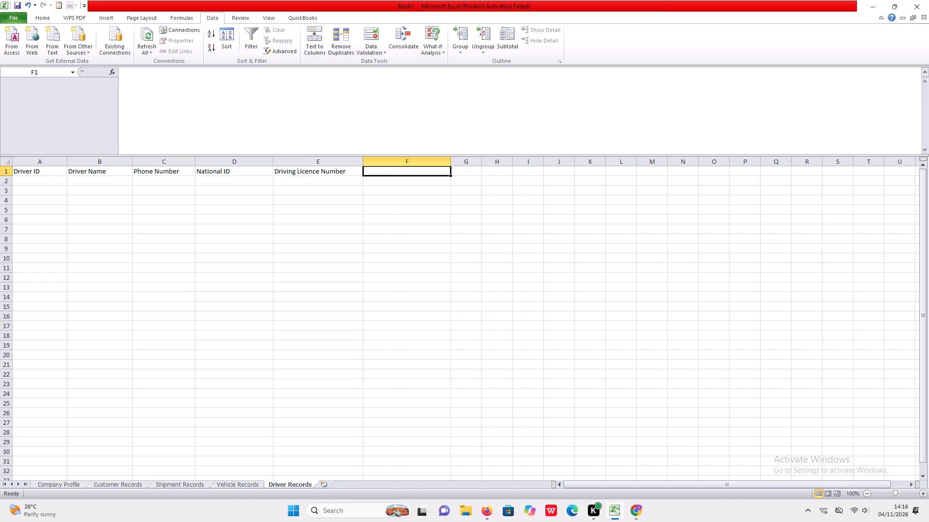
left_click_drag(482, 158, 519, 141)
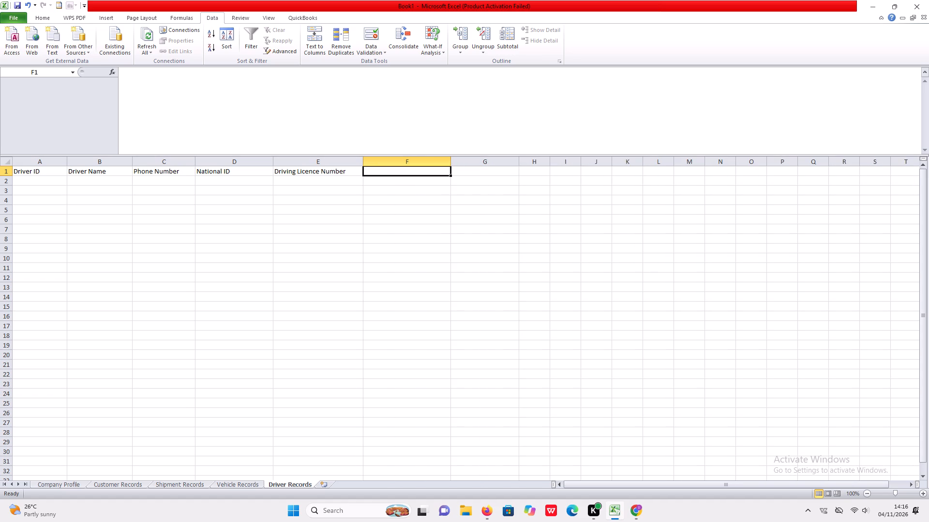
left_click_drag(550, 160, 585, 147)
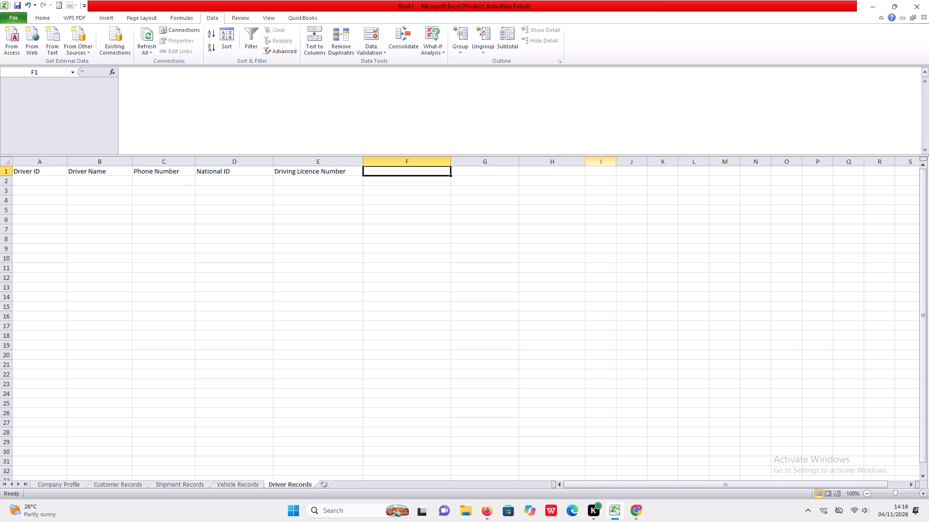
left_click_drag(617, 158, 654, 158)
Enter the heading Licence Category in cell F1, next to the Driving Licence Number heading.
left_click(409, 172)
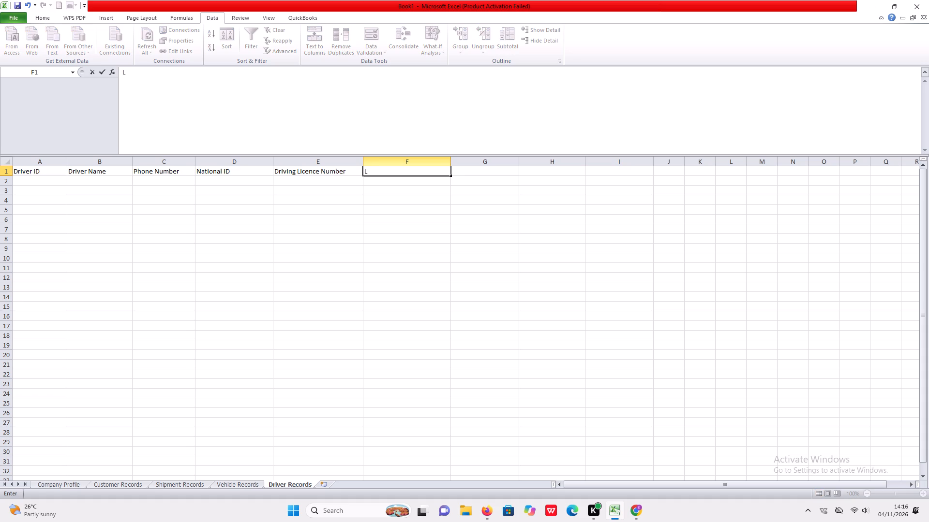
type("icence")
key("space")
type("ategory")
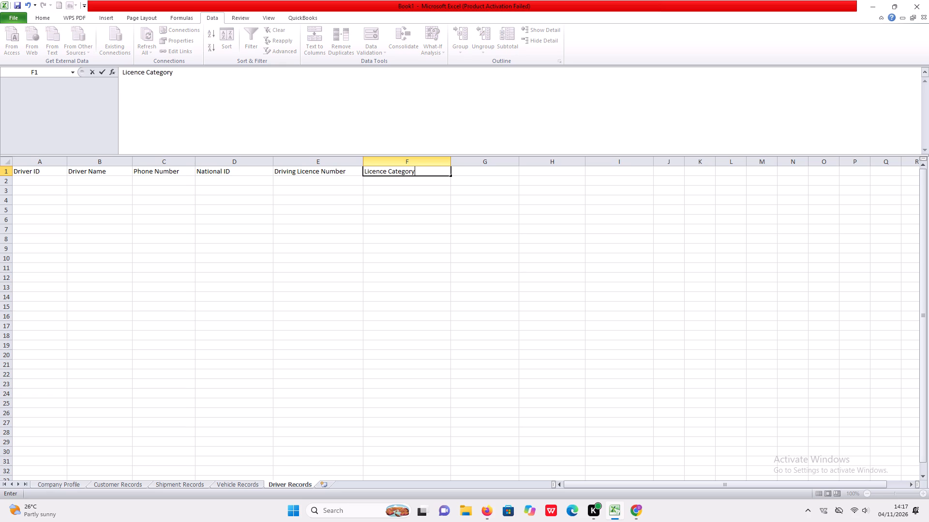
Enter the heading Years Of Experience in cell G1, next to the Licence Category heading.
left_click(487, 169)
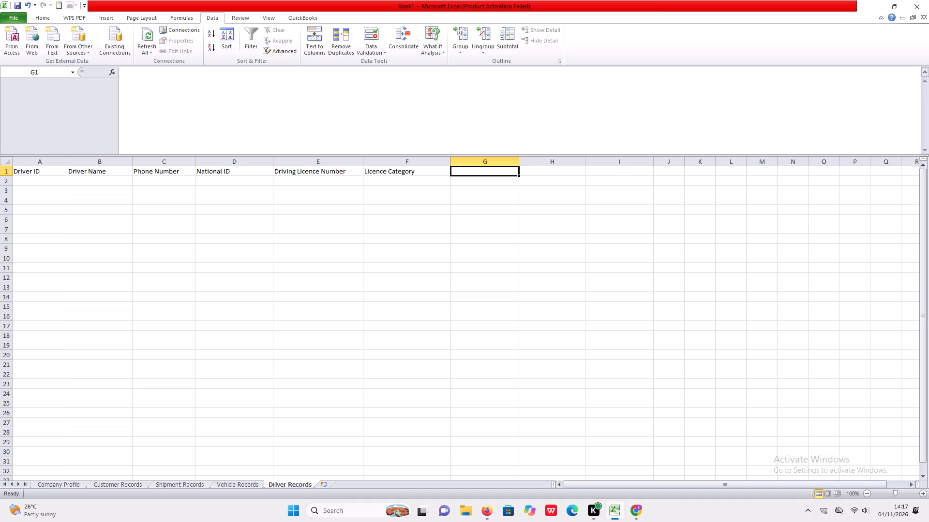
left_click(474, 173)
type("ears")
key("space")
key("o")
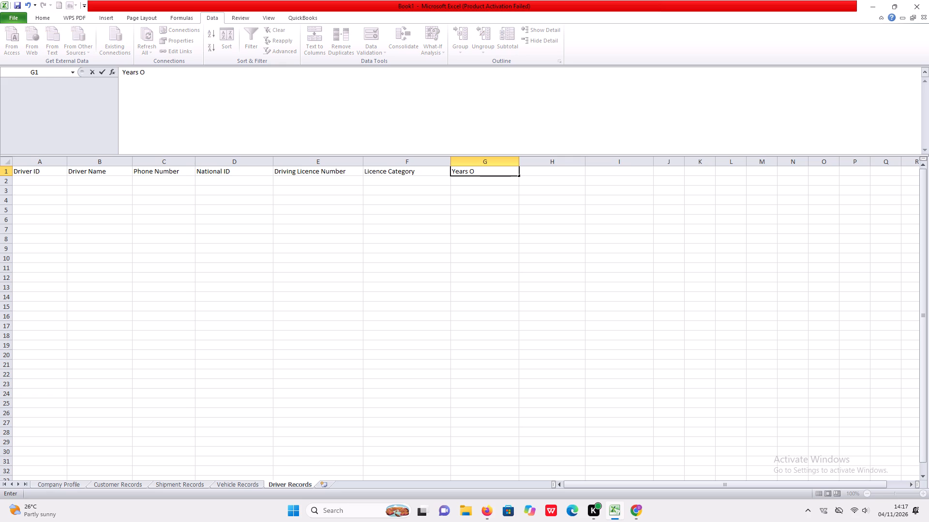
key("e")
type("perience")
key("Right")
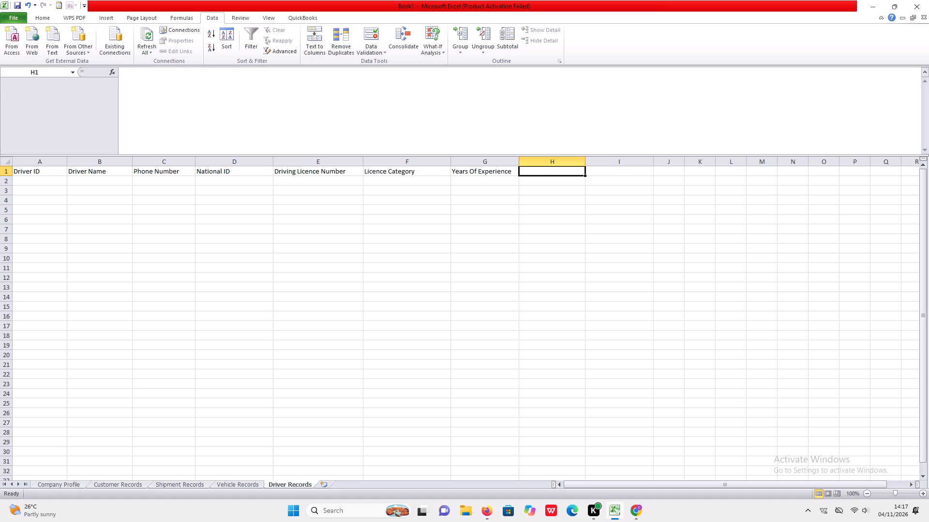
Enter the heading Vehicle Registration in cell H1, next to the Years Of Experience heading.
key("space")
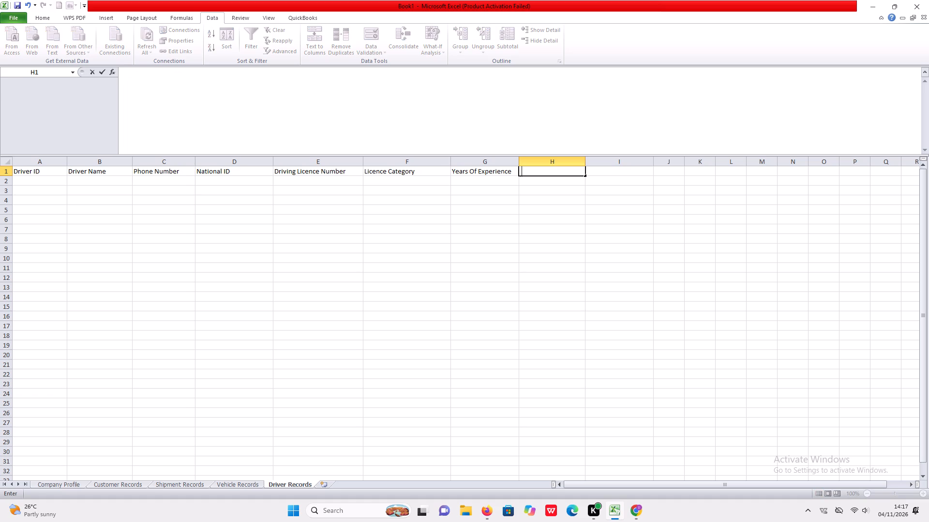
key("v")
type("ehi")
type("gistrat")
type("ion")
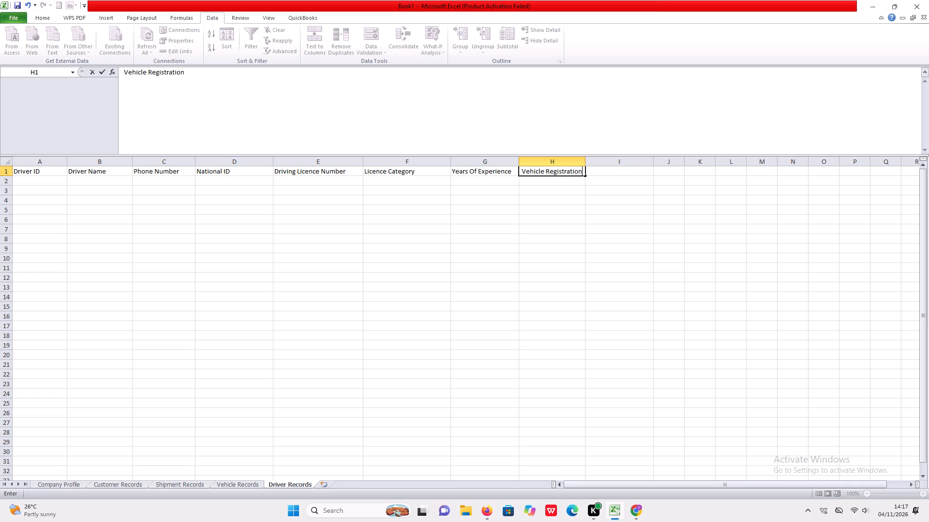
Enter the heading Employment Date in cell I1, next to the Vehicle Registration heading.
left_click(623, 168)
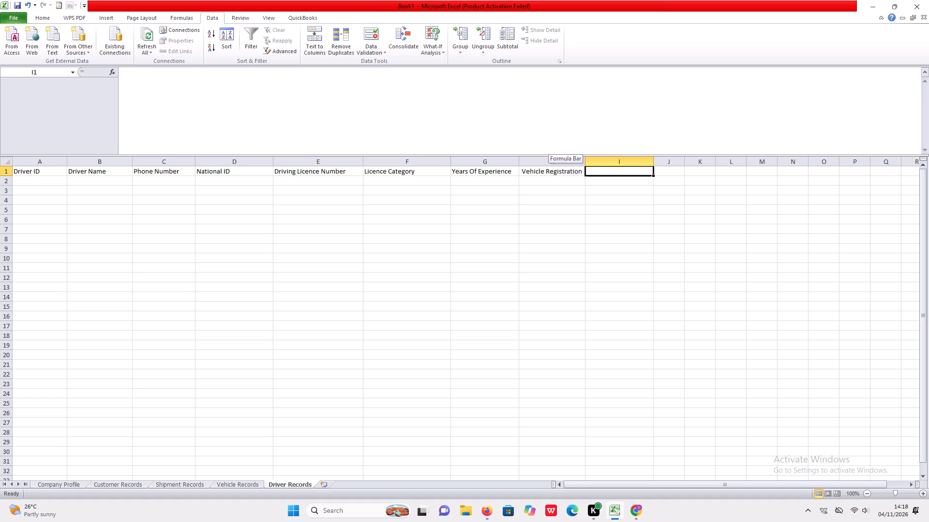
key("e")
type("mplot")
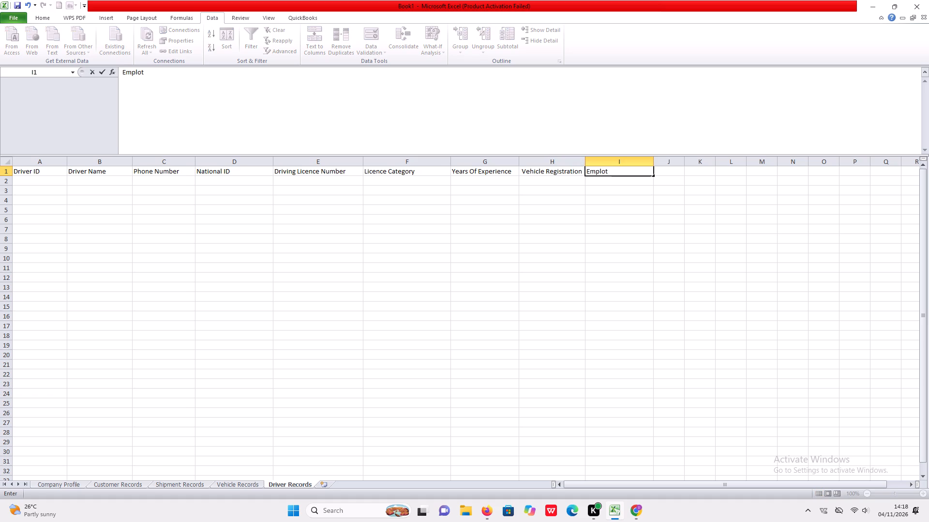
key("BackSpace")
type("ate")
key("Right")
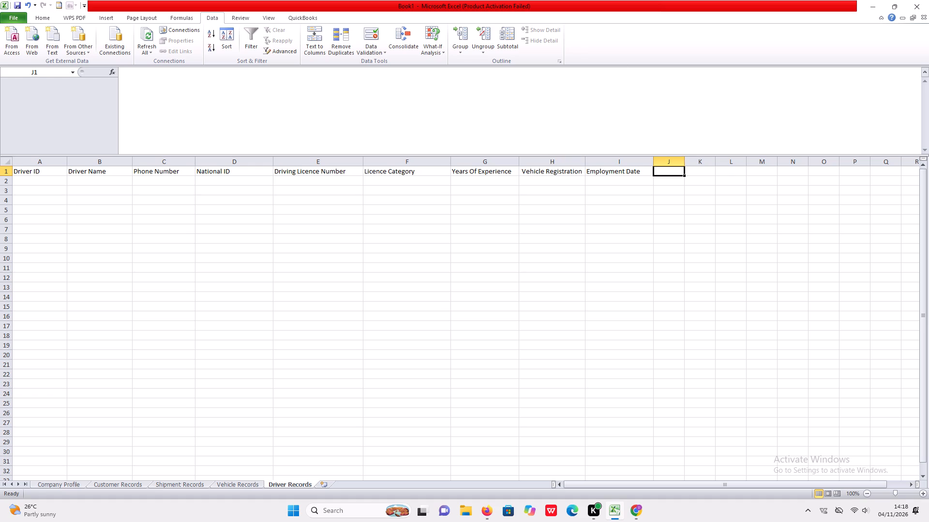
Widen column J and enter the heading Employment Status in cell J1, next to the Employment Date heading.
left_click_drag(686, 159, 751, 142)
left_click(677, 170)
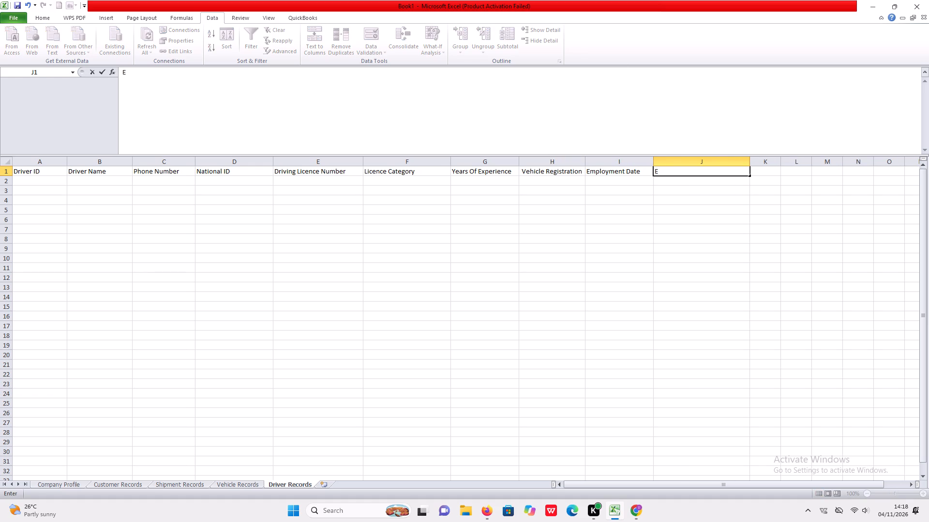
type("mployment")
key("space")
key("s")
key("t")
type("atus")
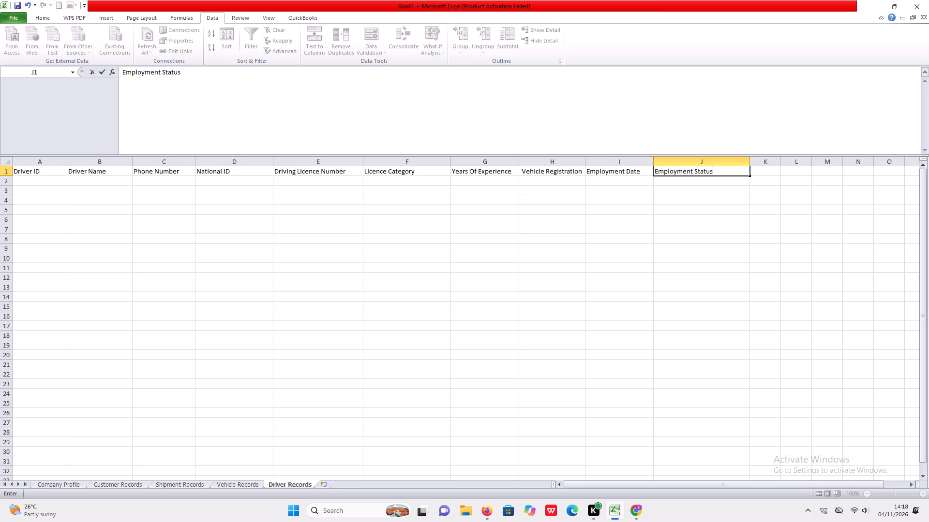
Enter the heading Assigned Location in cell K1, next to Employment Status, and widen column K to fit it with some room to spare.
left_click(770, 169)
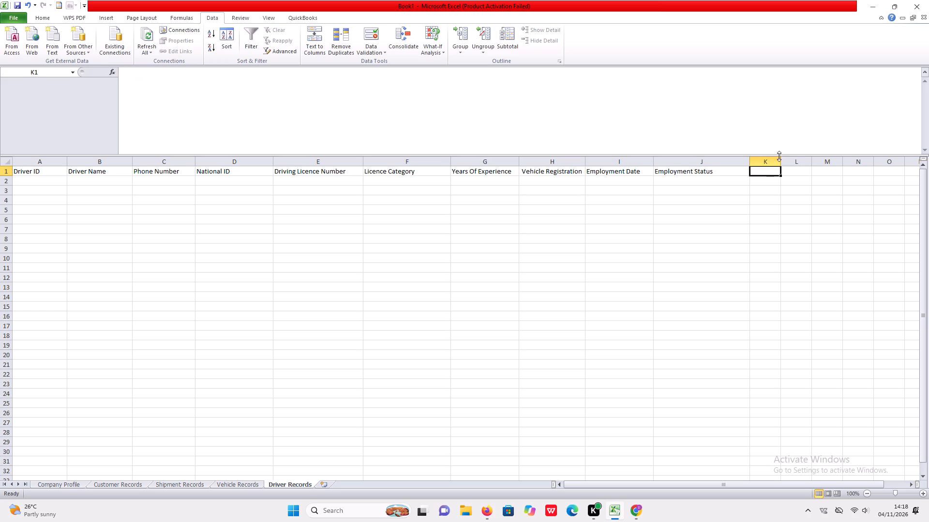
left_click_drag(781, 159, 826, 158)
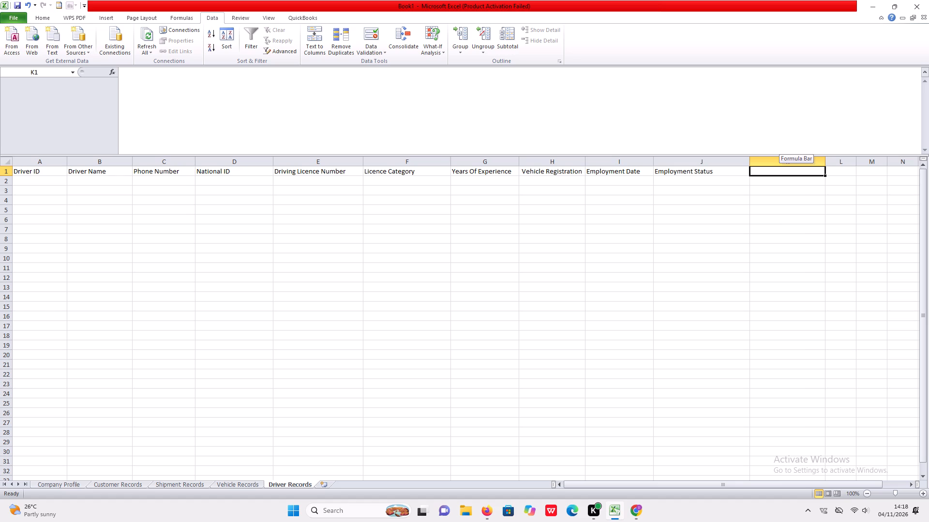
key("a")
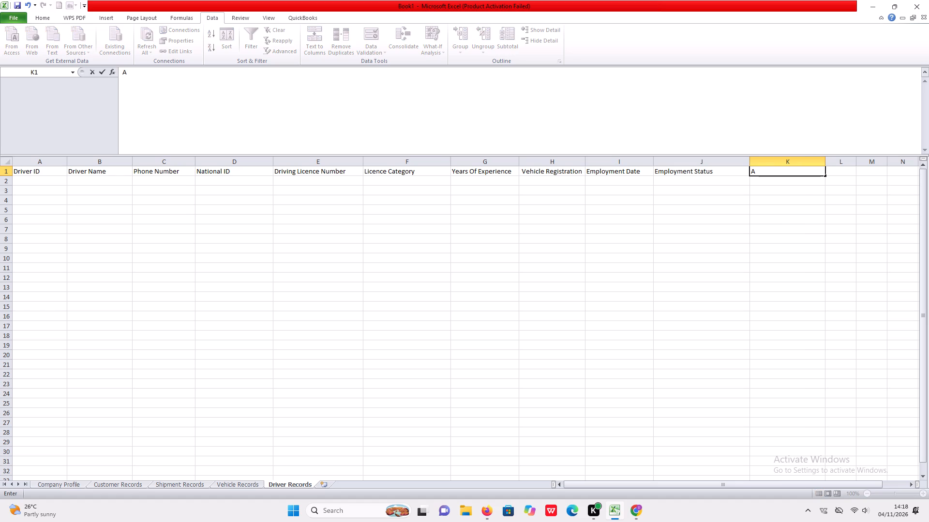
type("ssigned")
key("space")
type("ocation")
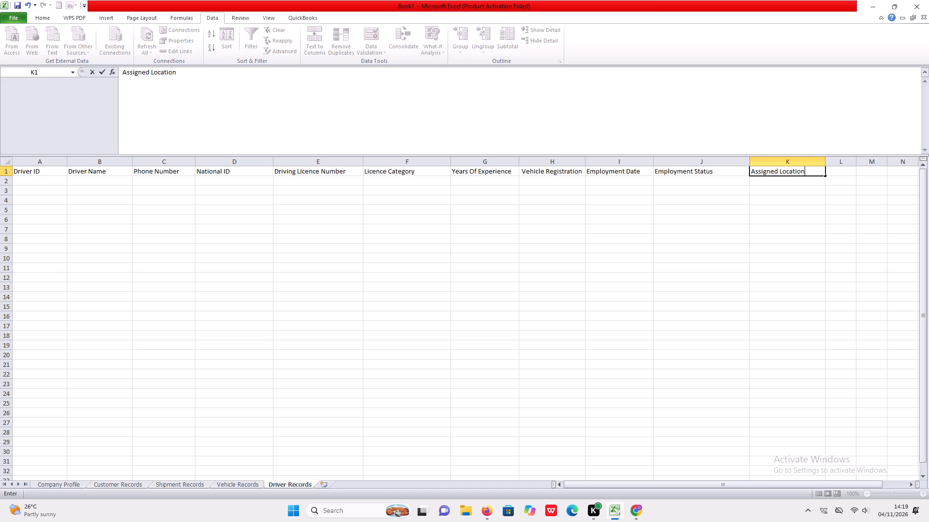
left_click(824, 154)
left_click(824, 165)
left_click(823, 165)
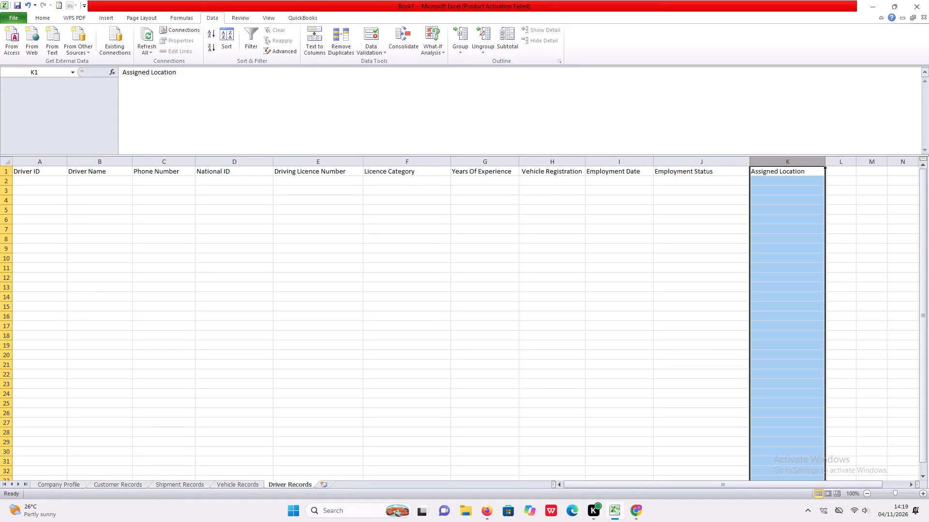
left_click(823, 165)
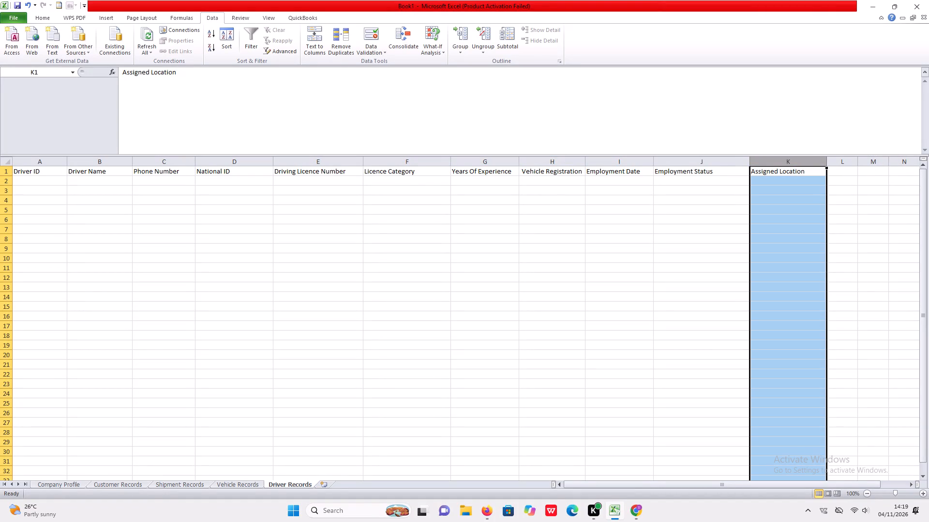
Make the whole heading row, row 1 of the Driver Records sheet, bold.
left_click(11, 172)
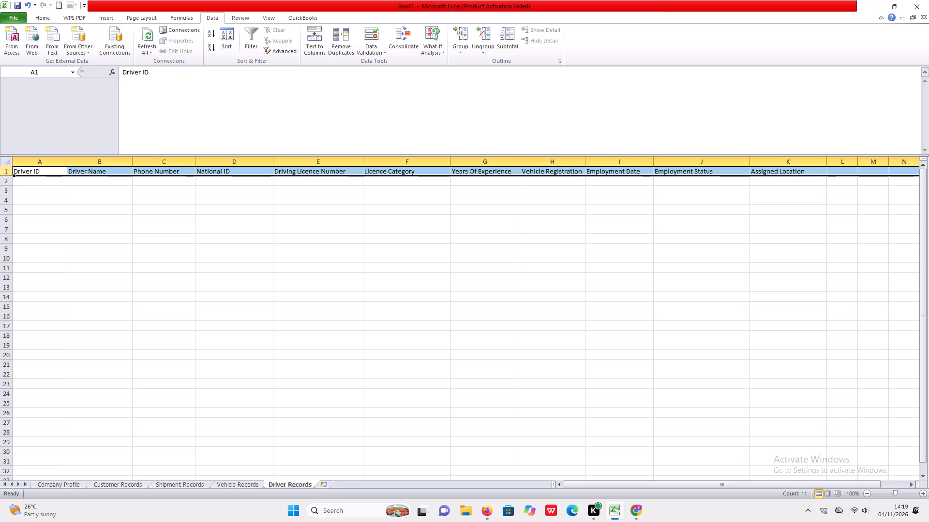
left_click(34, 18)
left_click(80, 47)
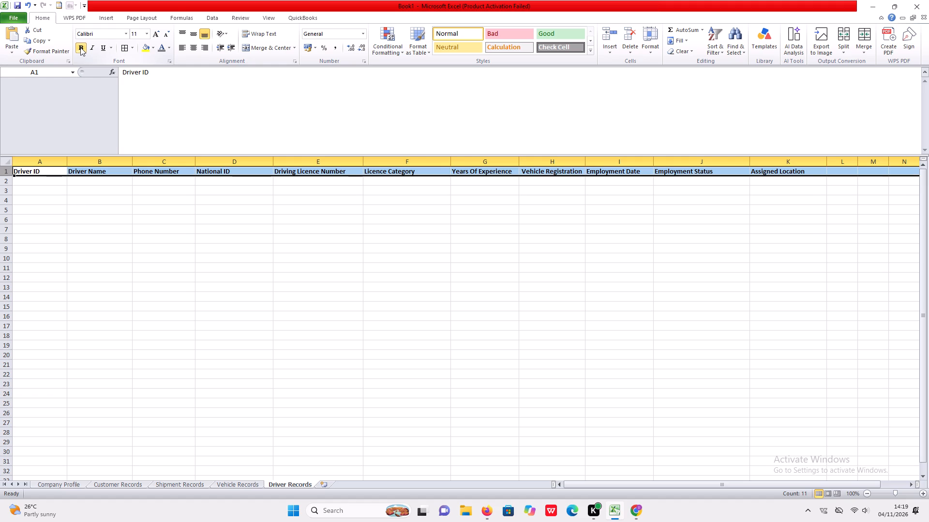
left_click(176, 186)
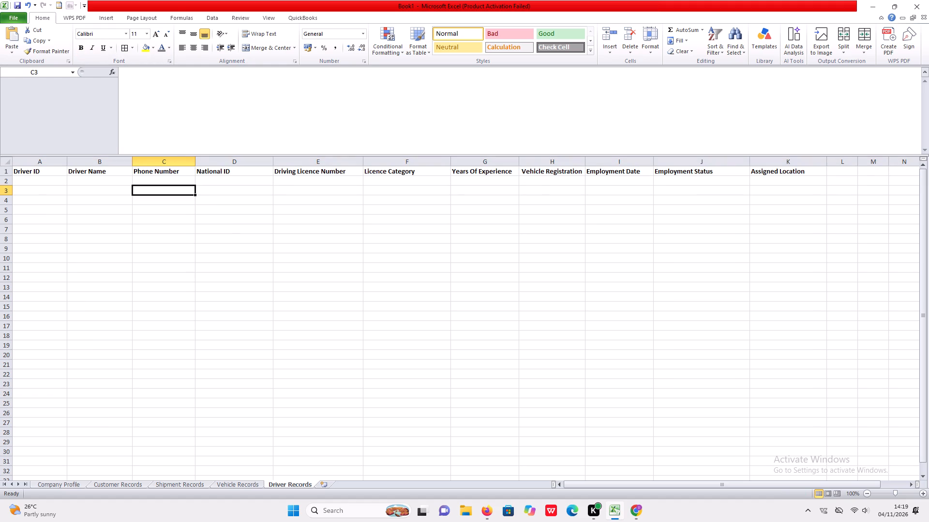
Select cell A2, the first empty cell under the Driver ID heading.
left_click(34, 182)
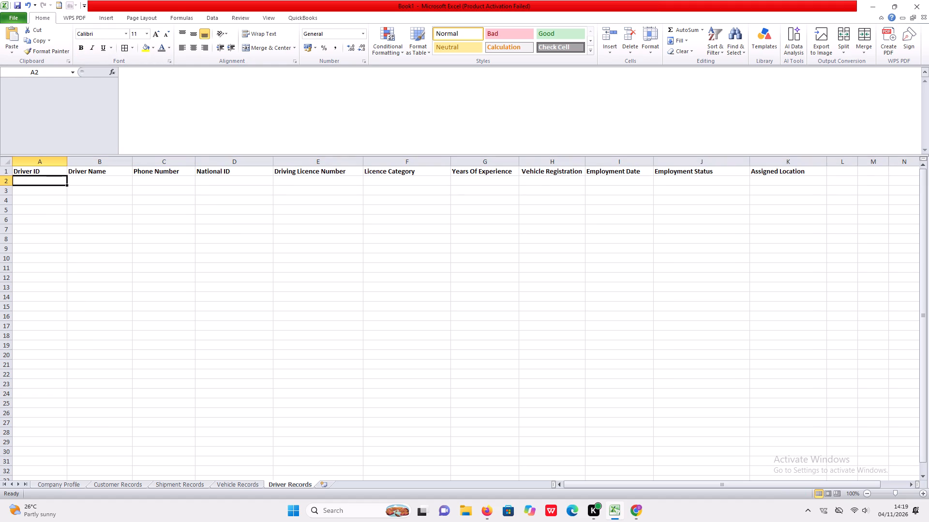
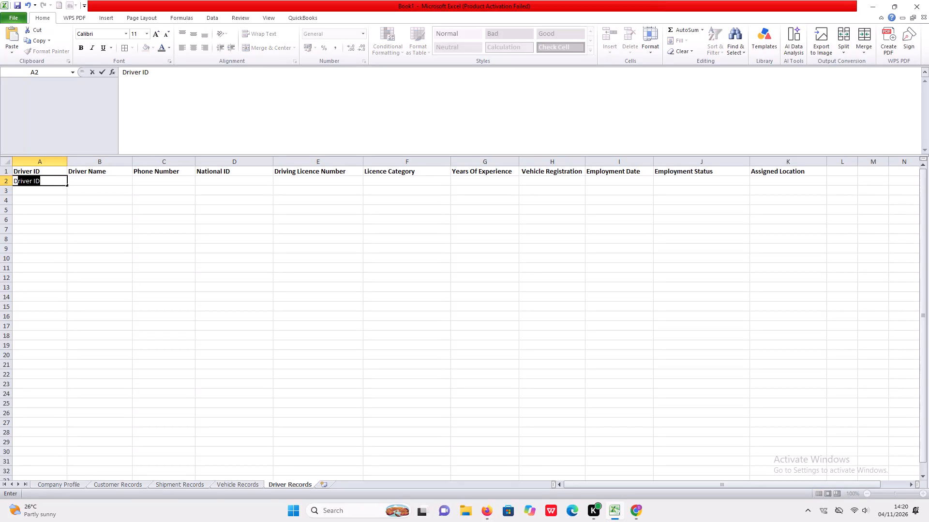
Fill the Driver ID column with a series starting at DRV001 in A2 and running down to DRV029 in A30.
key("r")
key("v")
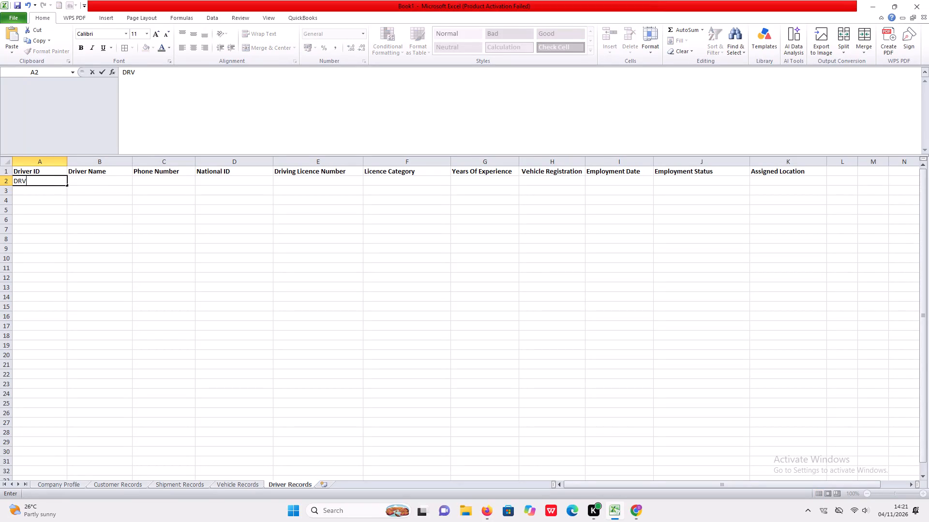
type("00")
key("1")
left_click(64, 177)
left_click_drag(66, 184, 48, 258)
left_click(69, 184)
left_click_drag(66, 185, 50, 426)
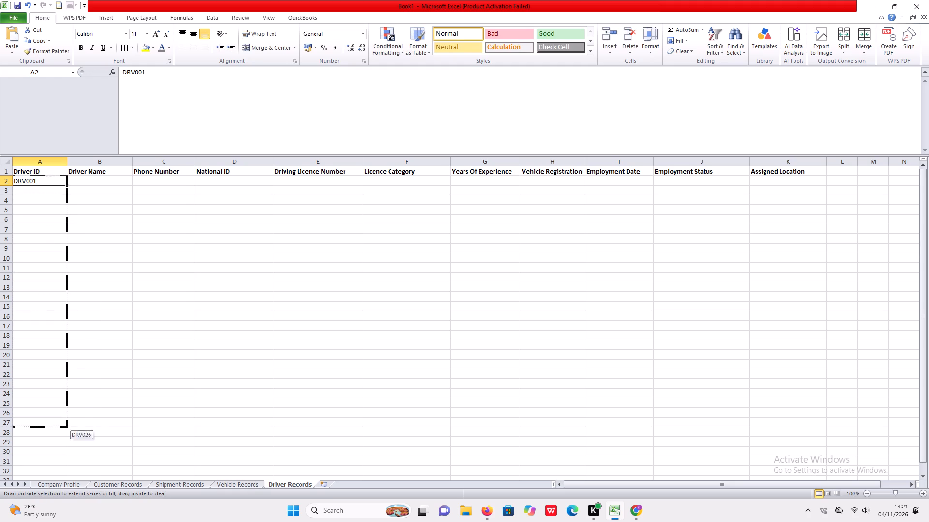
left_click_drag(50, 426, 59, 454)
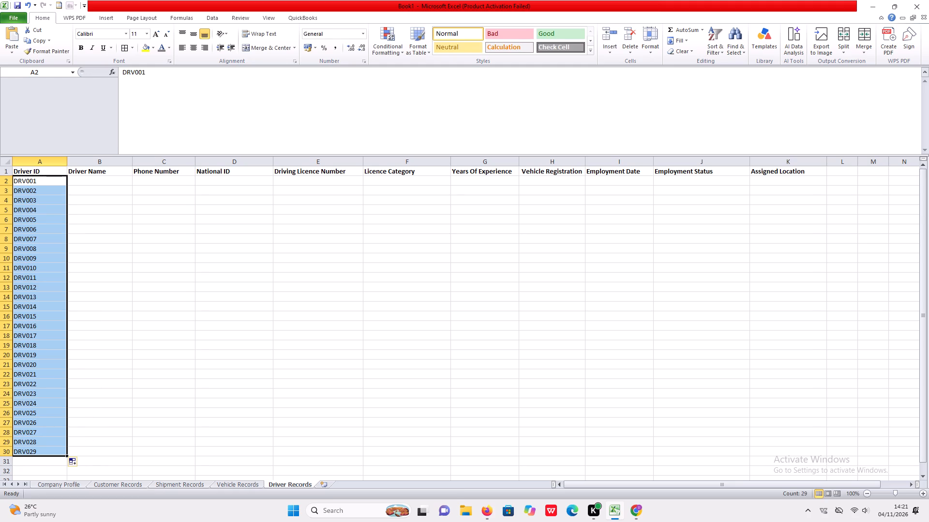
scroll(72, 223, "down", 2)
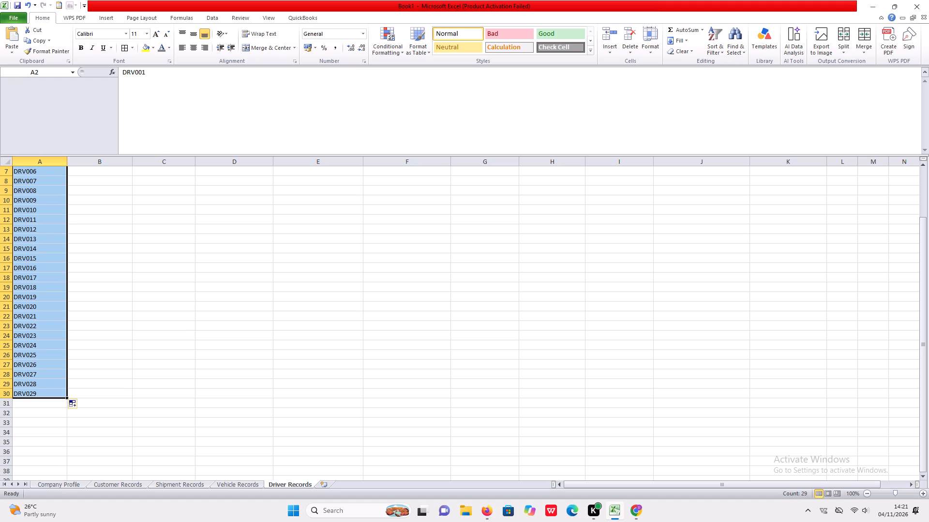
left_click(136, 279)
left_click_drag(111, 246, 113, 233)
scroll(113, 233, "up", 6)
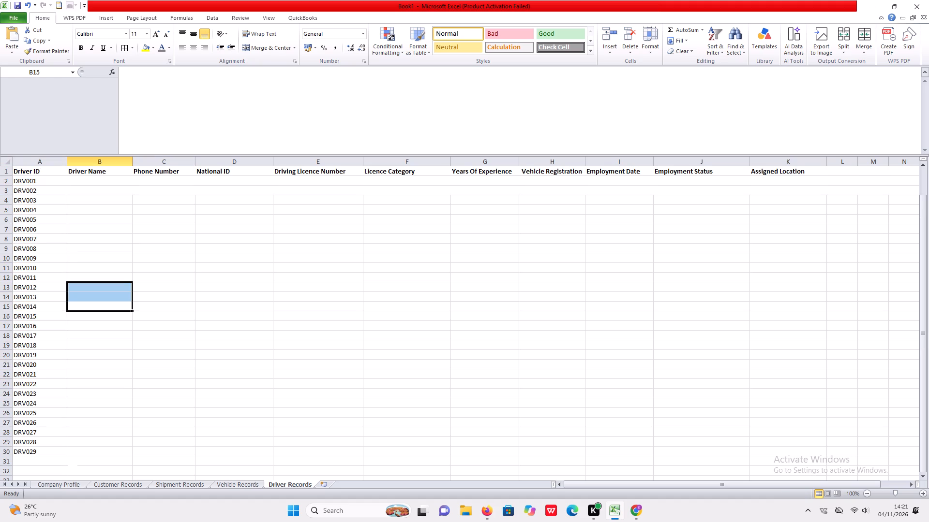
Sort rows 1 to 29 of the Vehicle Records sheet by Vehicle ID values, A to Z, keeping the header row.
left_click(257, 484)
scroll(237, 254, "up", 3)
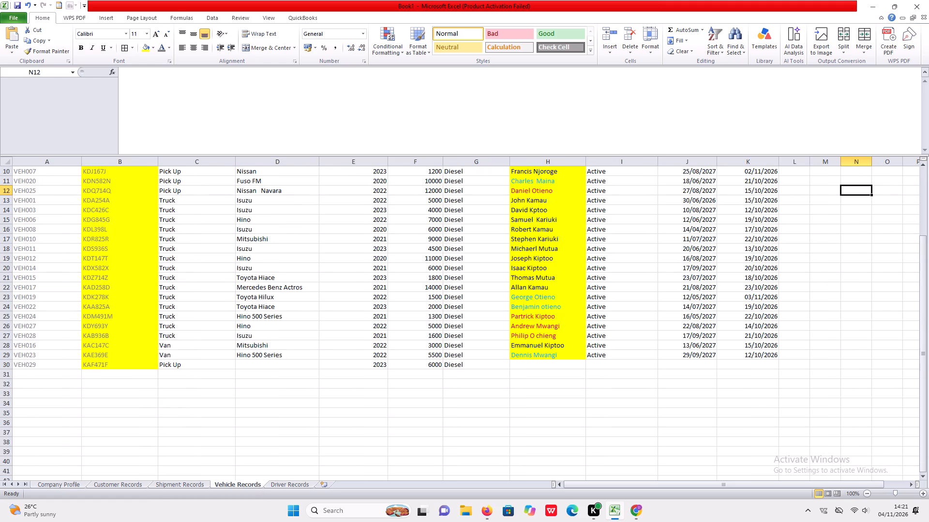
scroll(237, 253, "up", 3)
scroll(316, 237, "up", 3)
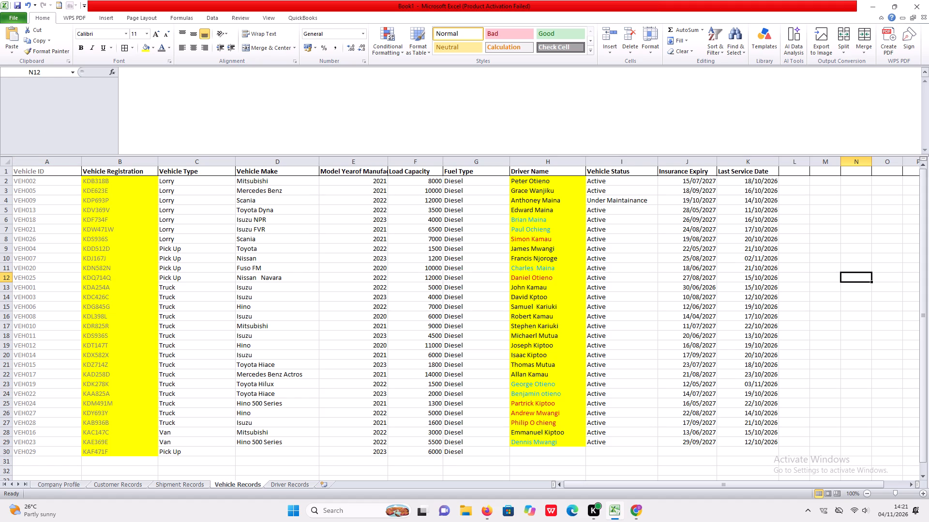
left_click_drag(5, 171, 27, 339)
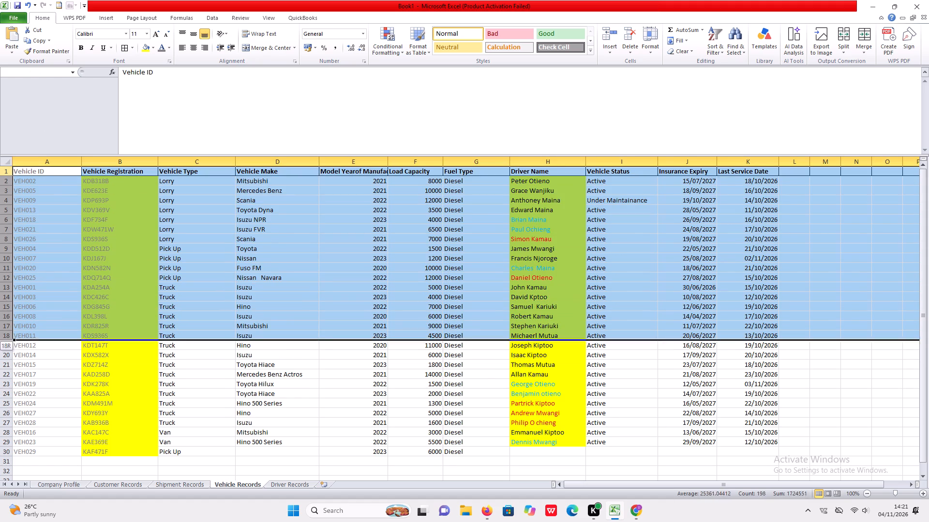
left_click_drag(27, 339, 0, 444)
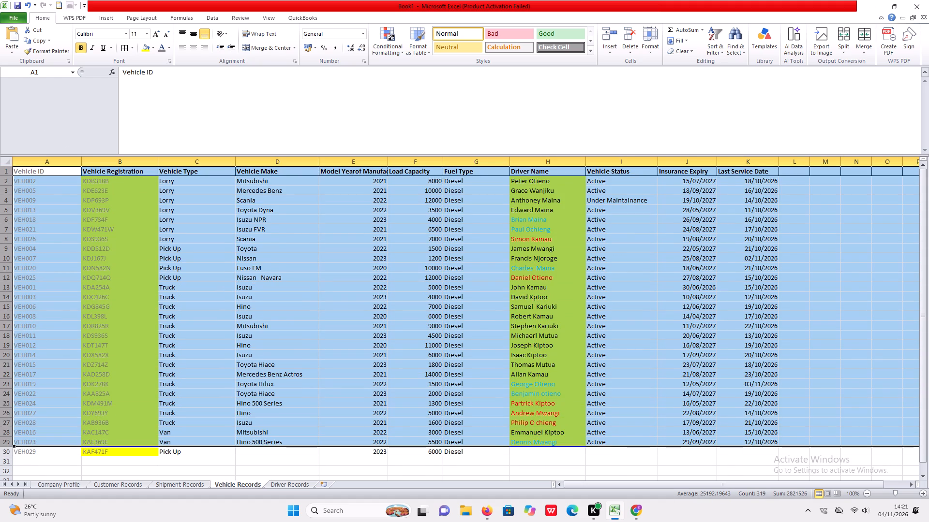
left_click(205, 16)
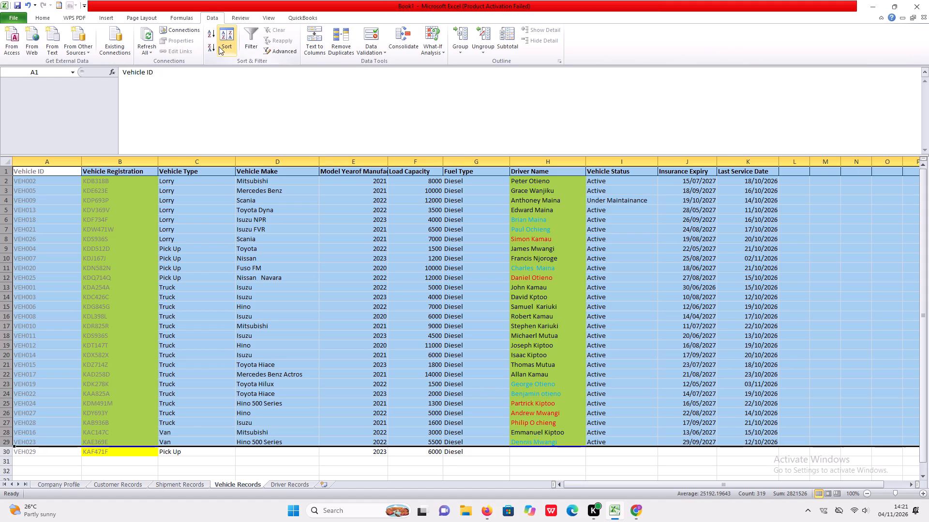
left_click(214, 46)
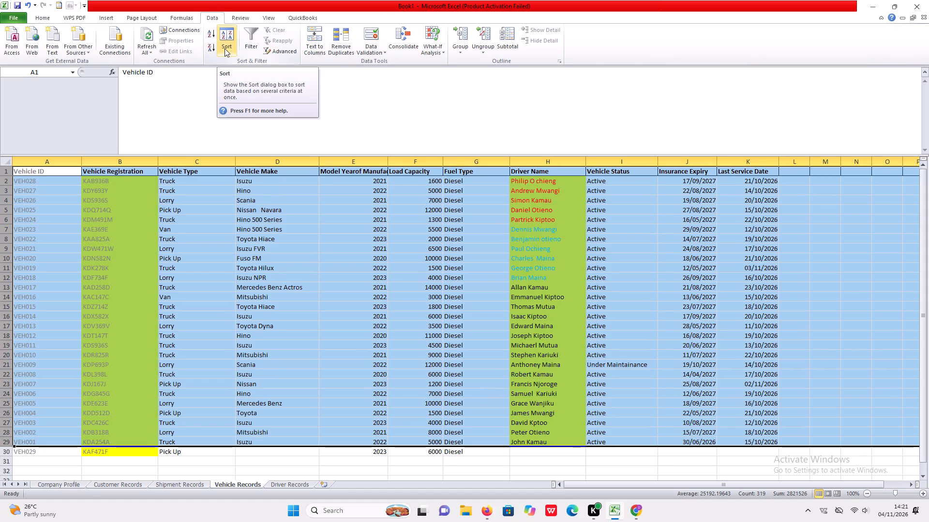
left_click(225, 48)
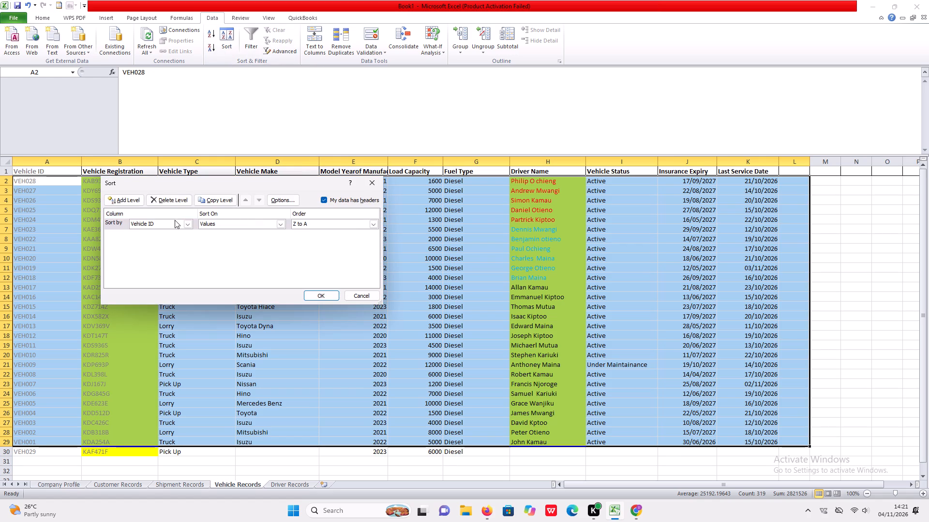
left_click(187, 227)
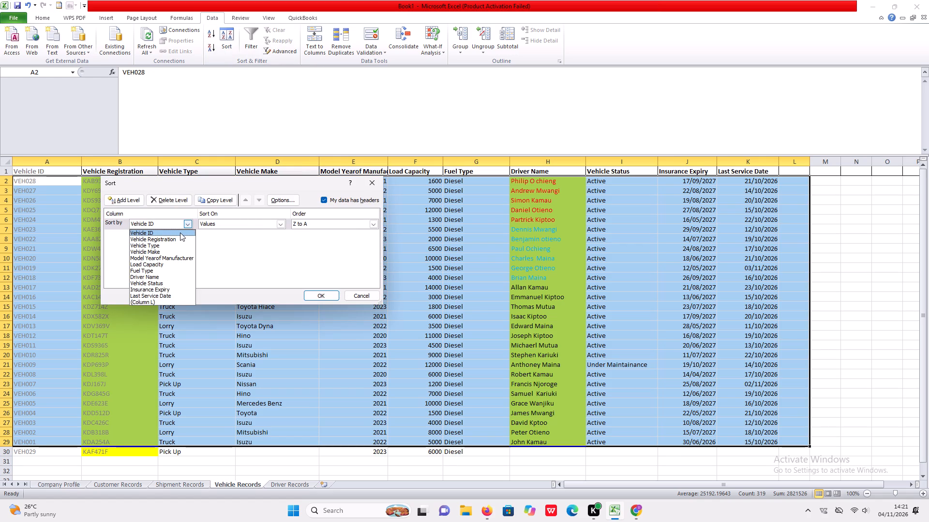
left_click(180, 232)
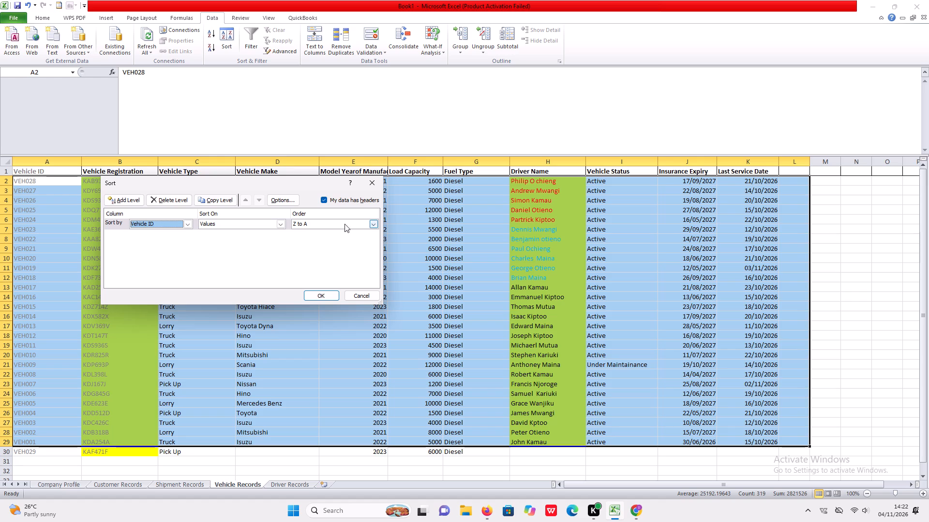
left_click(283, 228)
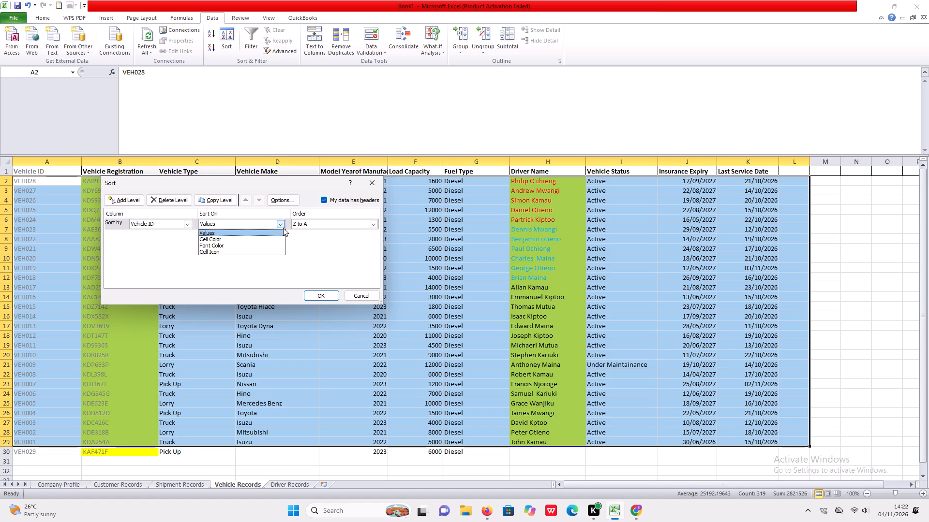
left_click(375, 223)
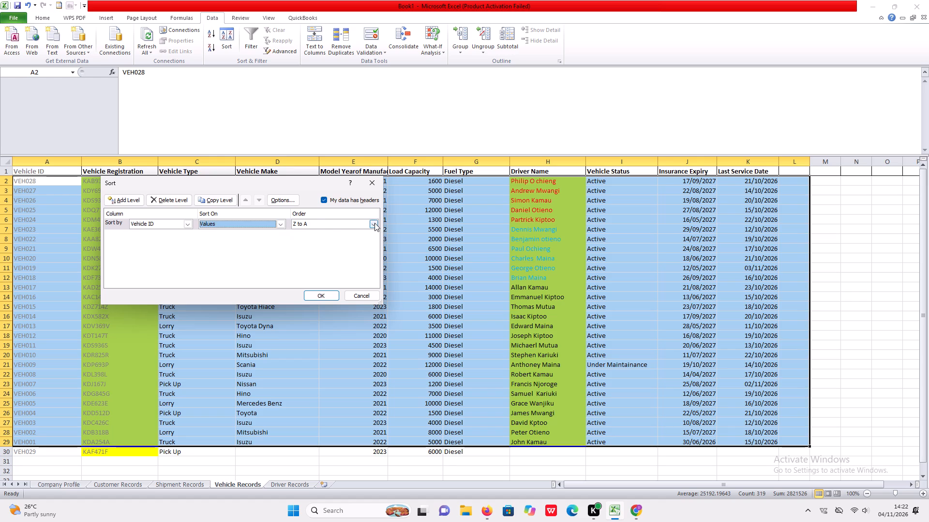
left_click(371, 226)
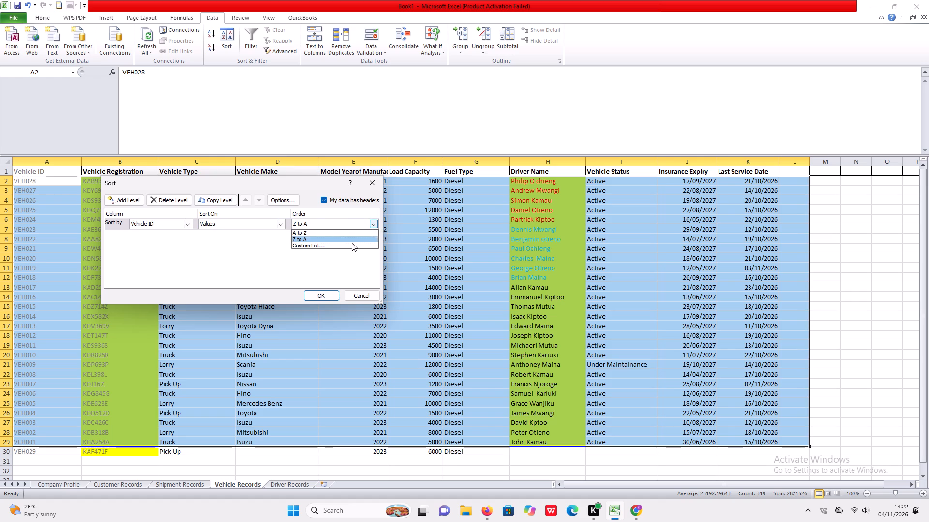
left_click(338, 234)
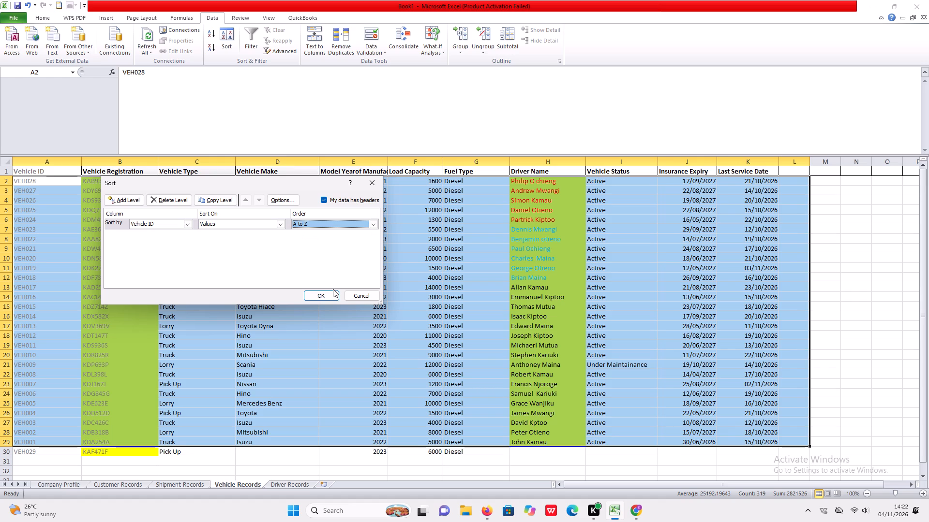
left_click(333, 291)
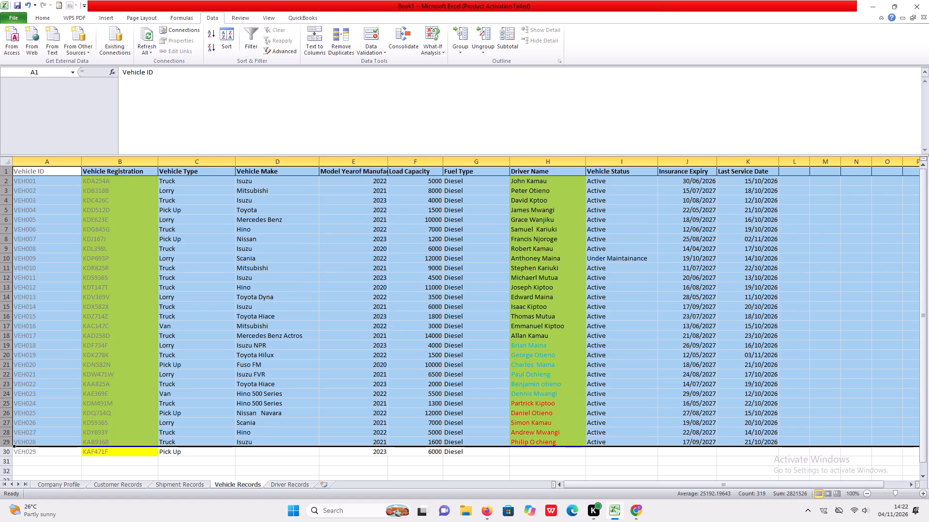
Copy the driver names in H2:H29 of Vehicle Records, with their formatting, into the Driver Name column of Driver Records from B2.
left_click_drag(512, 178, 529, 233)
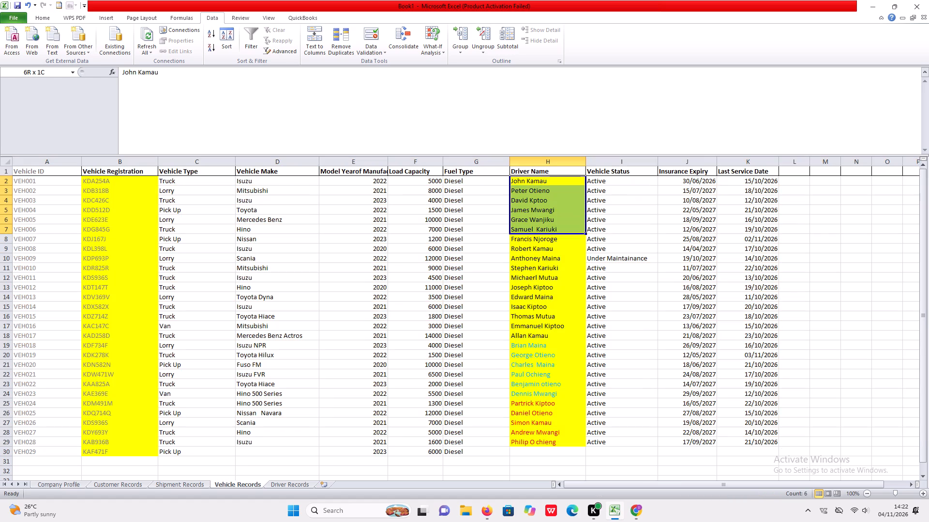
left_click_drag(529, 233, 567, 437)
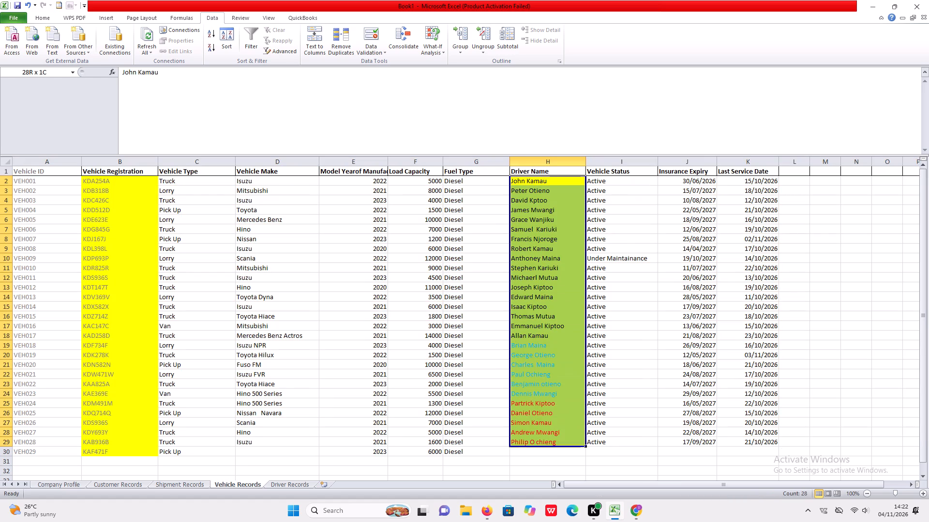
left_click_drag(567, 437, 569, 442)
right_click(560, 415)
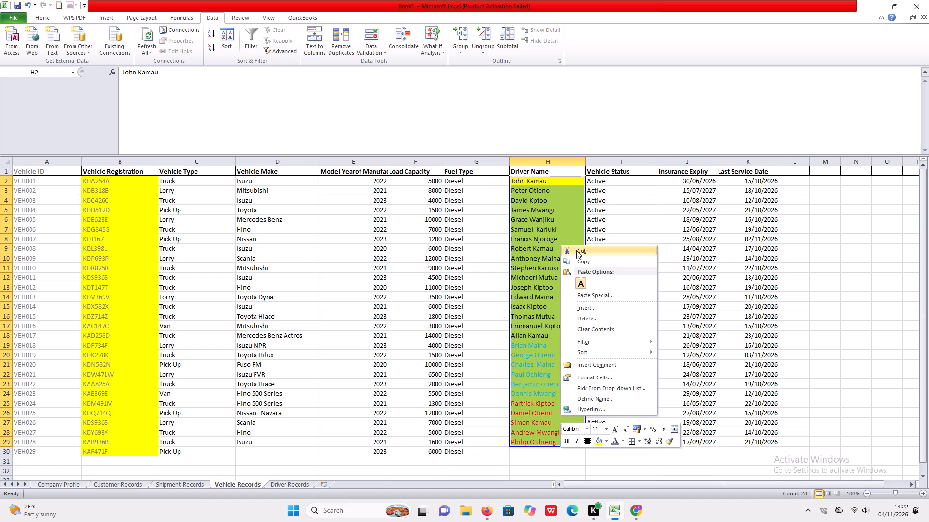
left_click(581, 261)
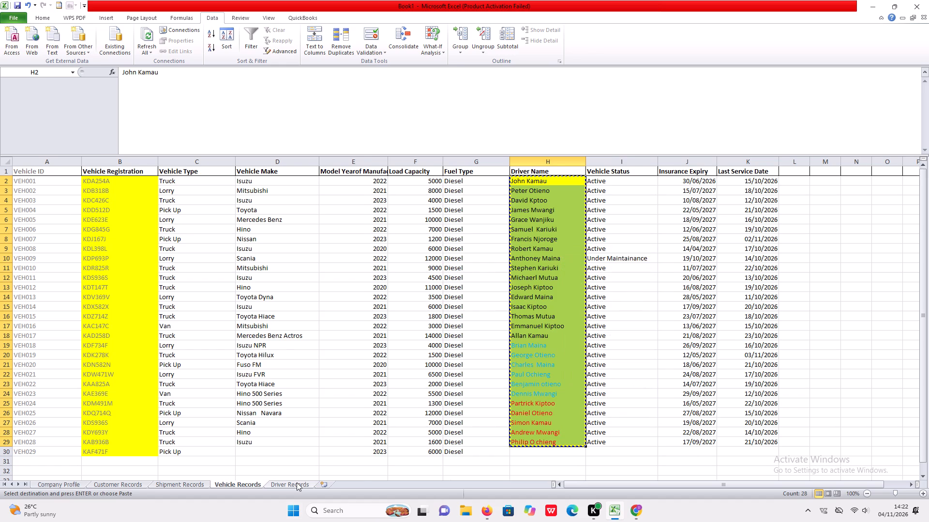
left_click(297, 482)
right_click(82, 183)
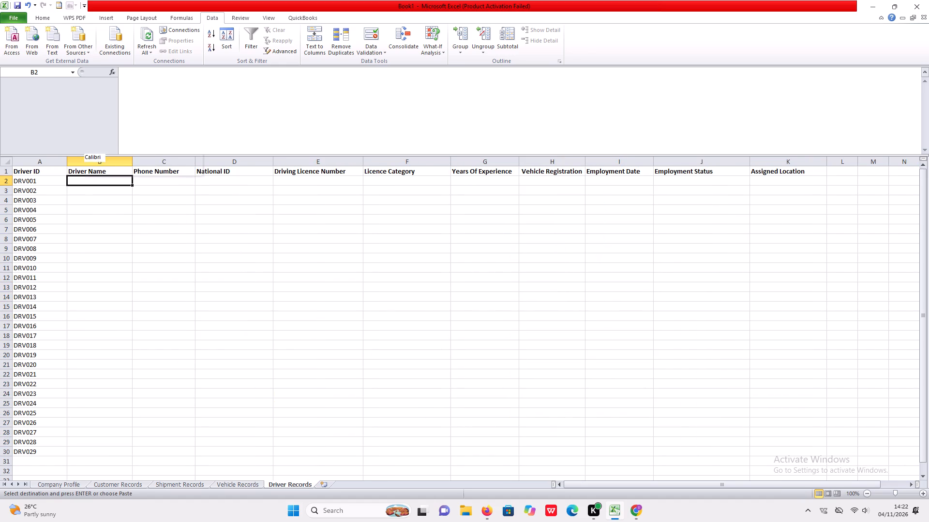
left_click(106, 226)
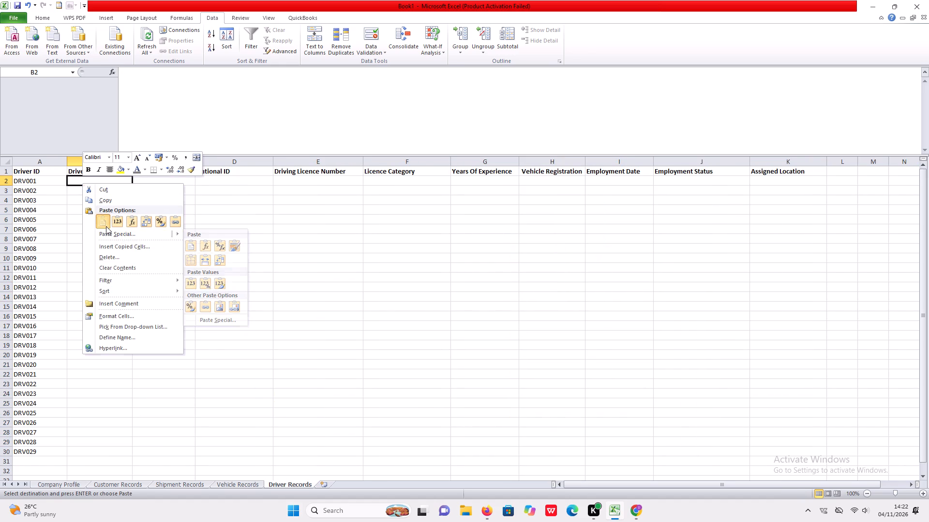
Copy the phone numbers in E2:E31 of Customer Records into the Phone Number column of Driver Records, starting at C2.
left_click(164, 181)
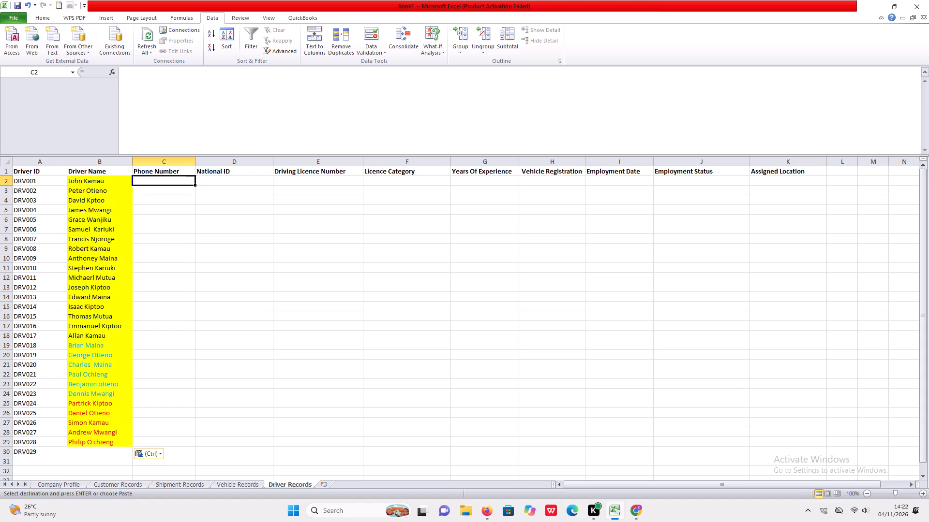
left_click(185, 483)
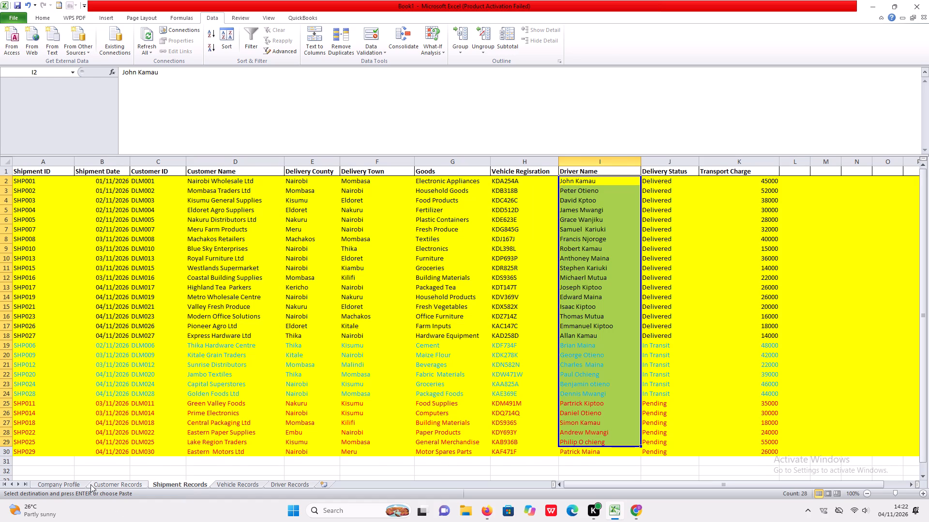
left_click(112, 482)
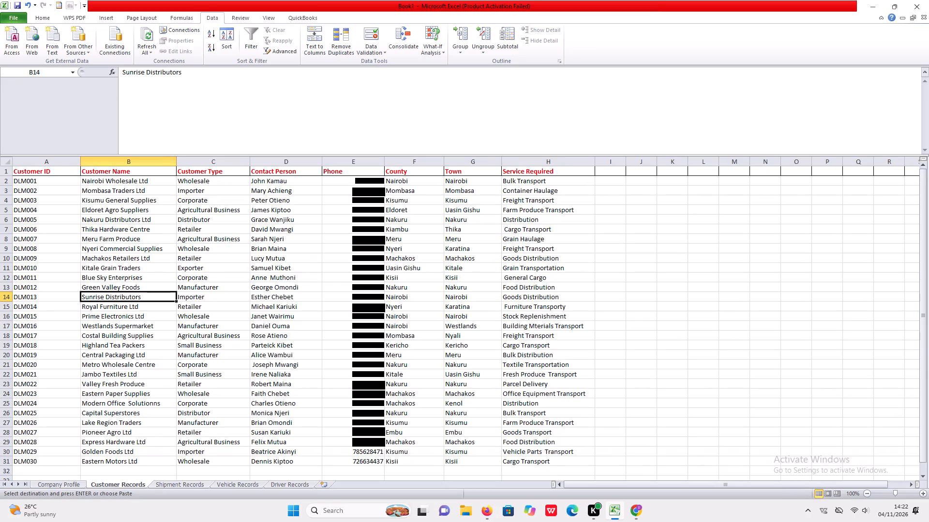
left_click_drag(352, 179, 345, 353)
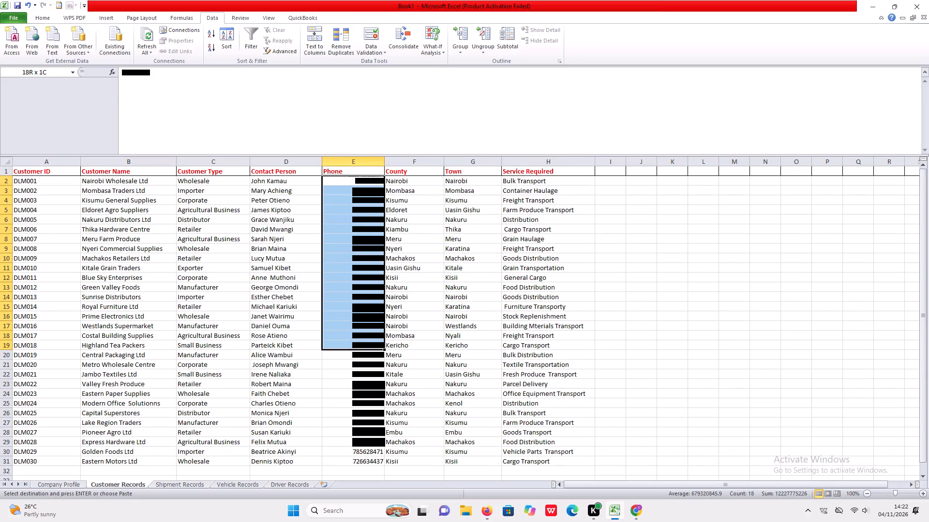
left_click_drag(345, 353, 362, 460)
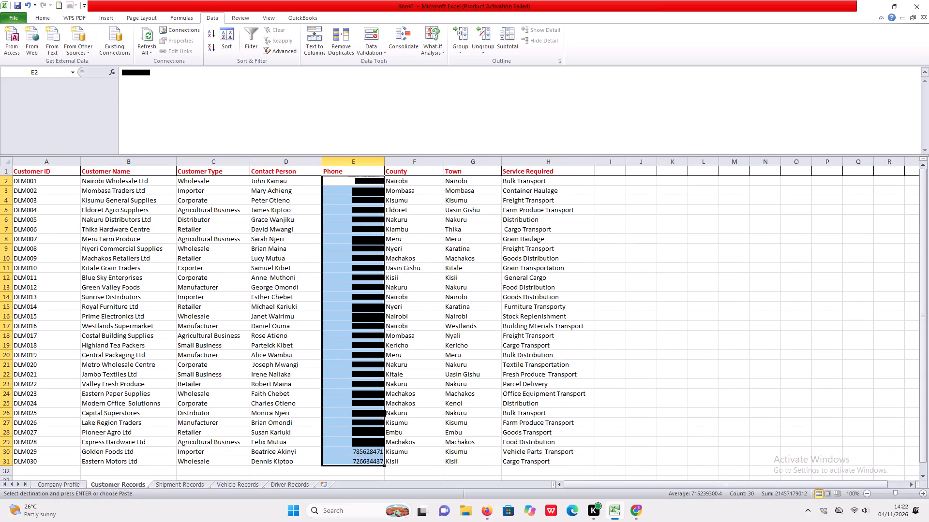
right_click(359, 380)
left_click(373, 228)
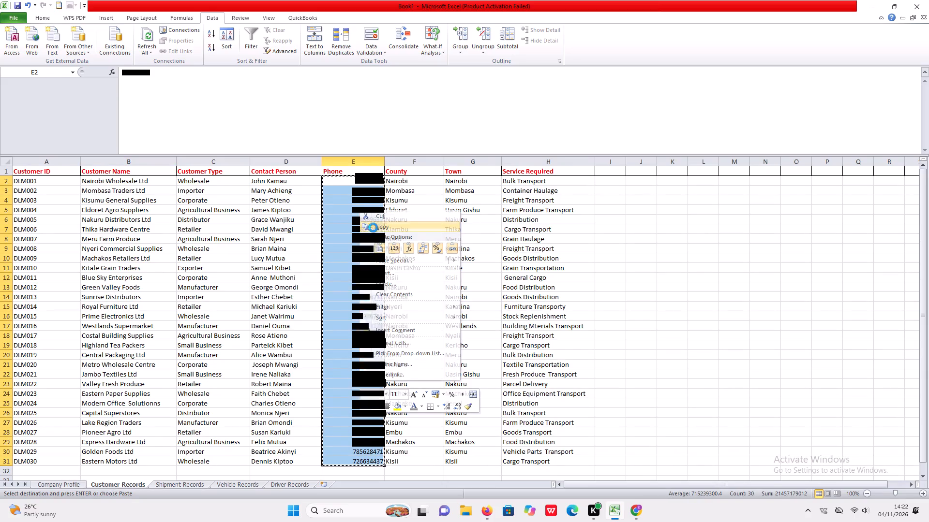
left_click(286, 486)
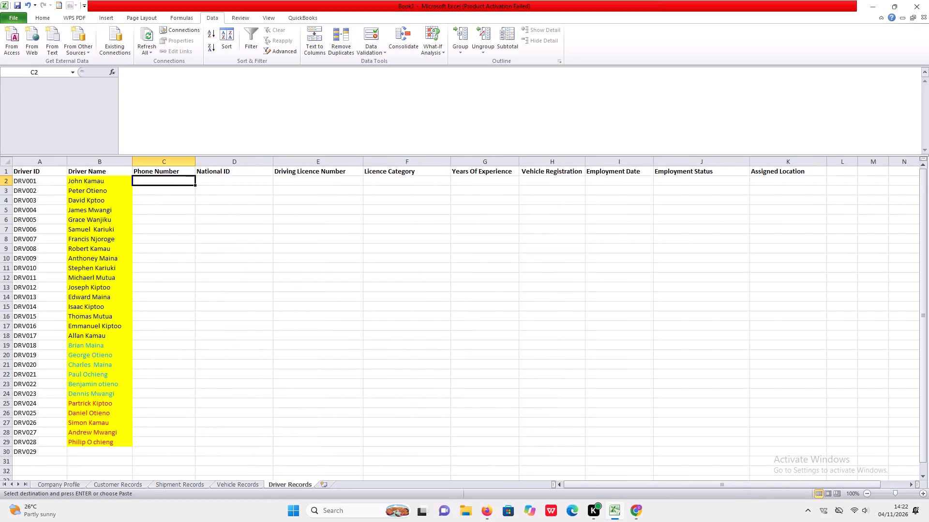
right_click(147, 180)
left_click(172, 217)
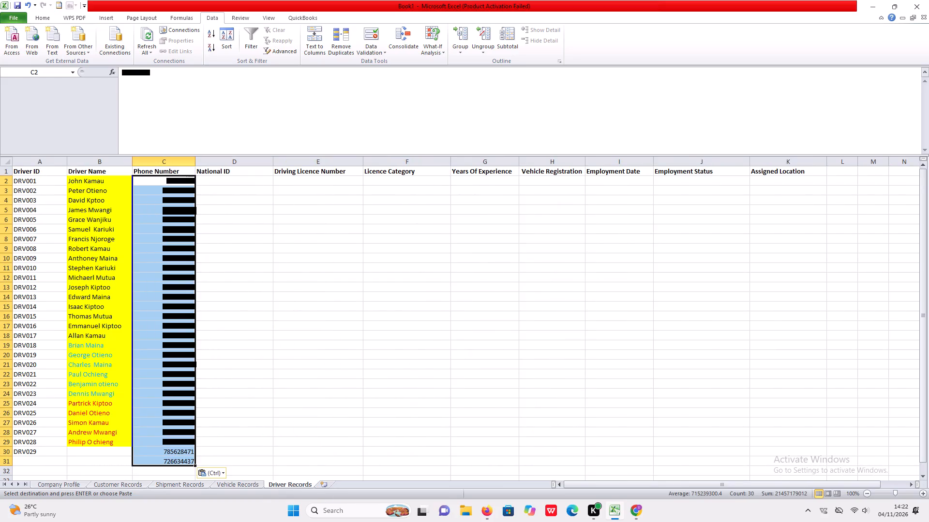
scroll(276, 291, "down", 1)
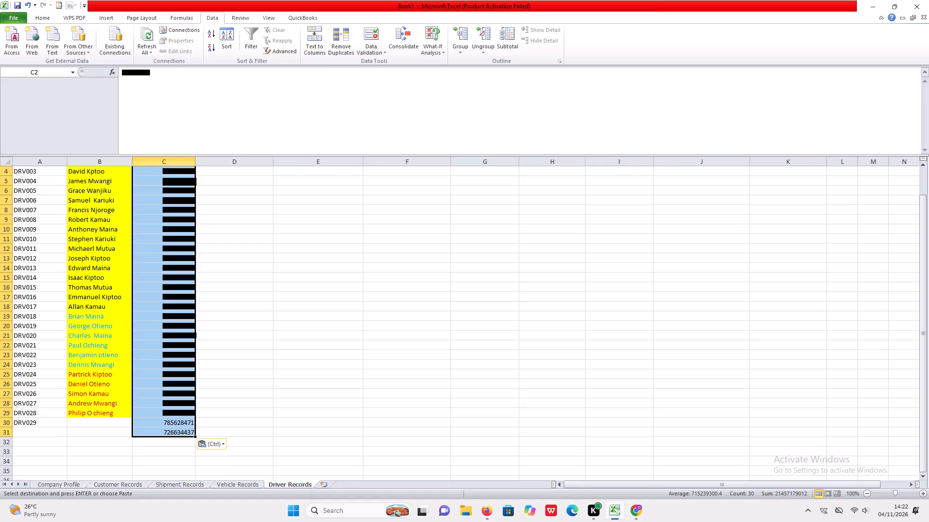
left_click(279, 277)
scroll(200, 220, "up", 1)
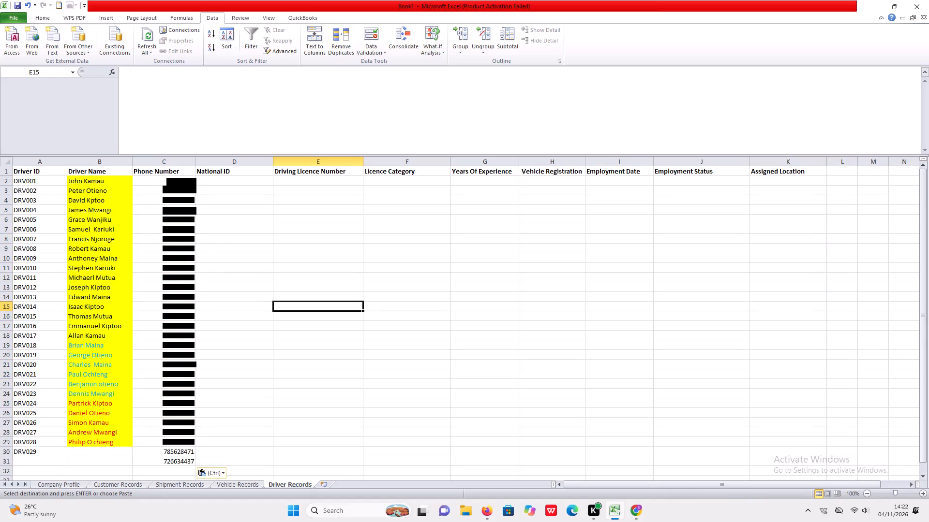
Select the National ID heading cell, D1, in Driver Records.
left_click(233, 187)
left_click(236, 175)
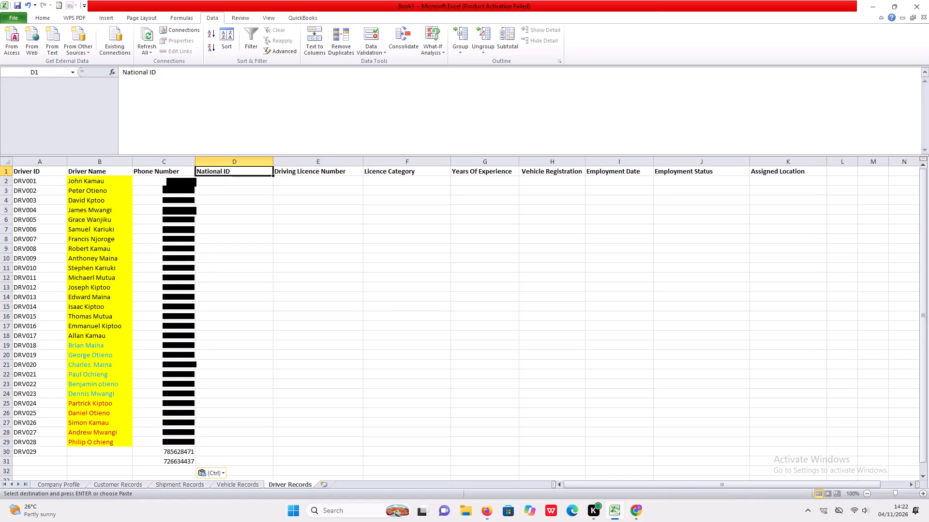
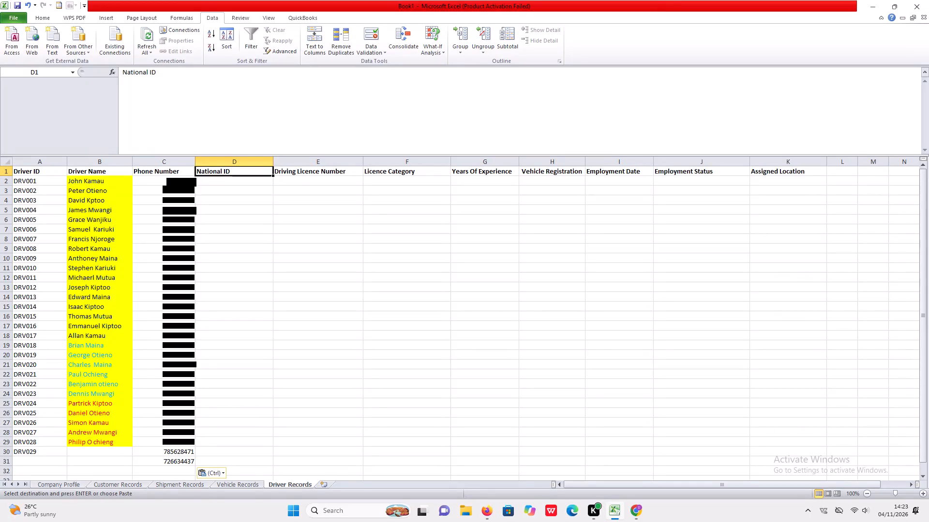
Enter Active as the Employment Status in J2 of Driver Records and fill it down through J4.
left_click(690, 181)
double_click(691, 180)
right_click(691, 180)
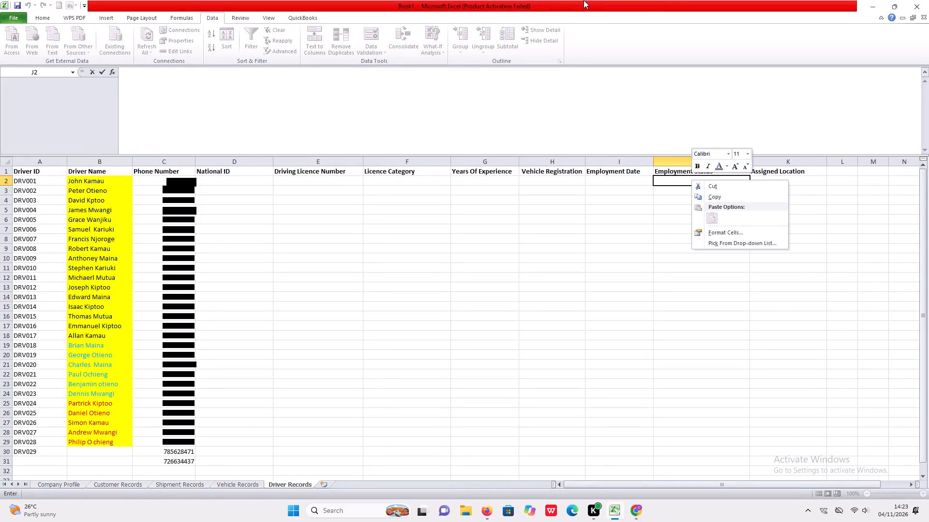
key("a")
left_click(680, 180)
left_click(679, 179)
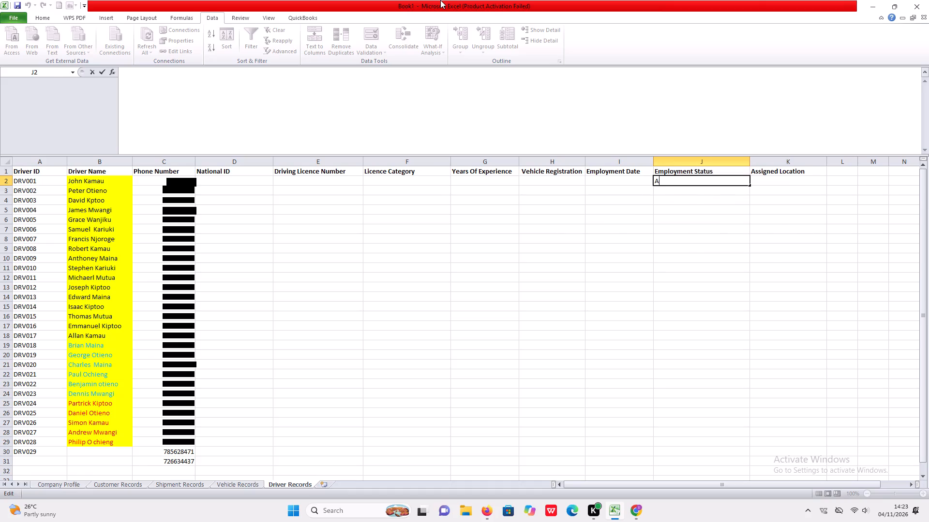
type("ct")
type("ive")
left_click_drag(750, 184, 749, 186)
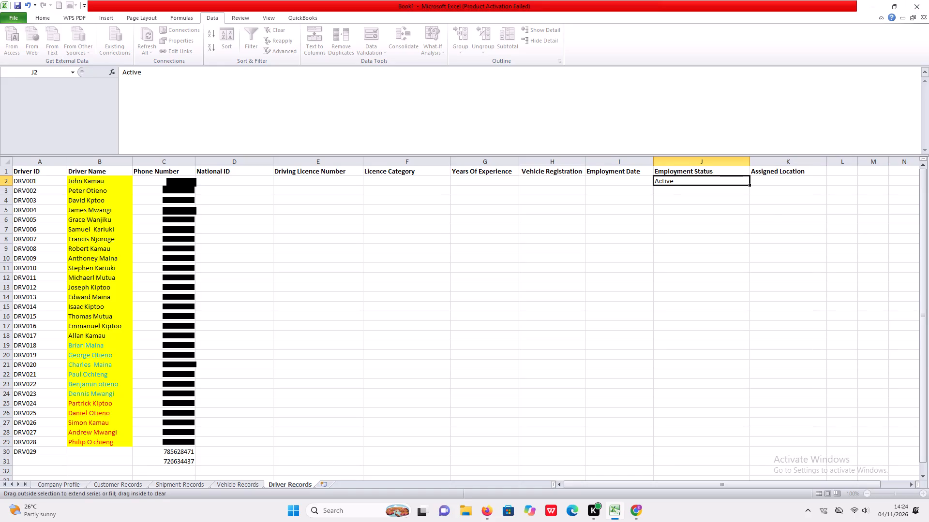
left_click_drag(749, 186, 755, 204)
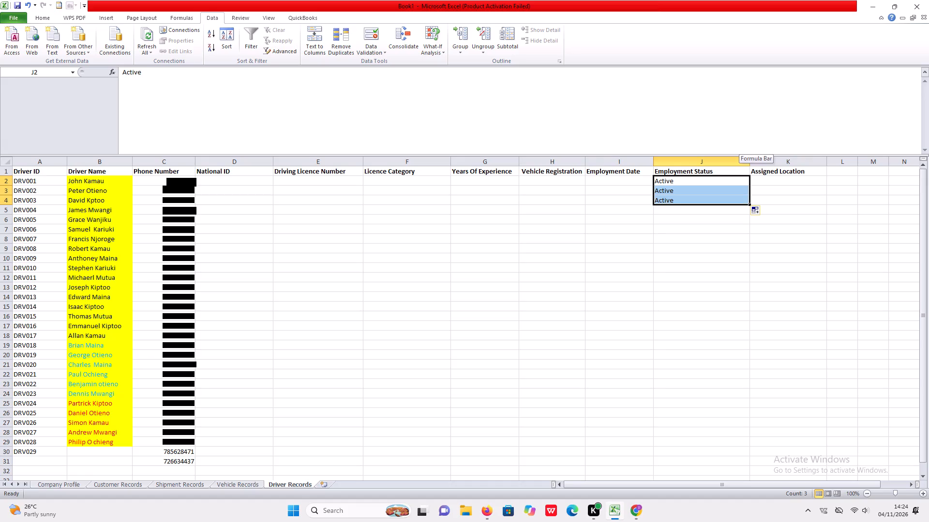
Enter Nairobi, Mombasa and Kisumu in K2, K3 and K4 of the Assigned Location column.
left_click(780, 178)
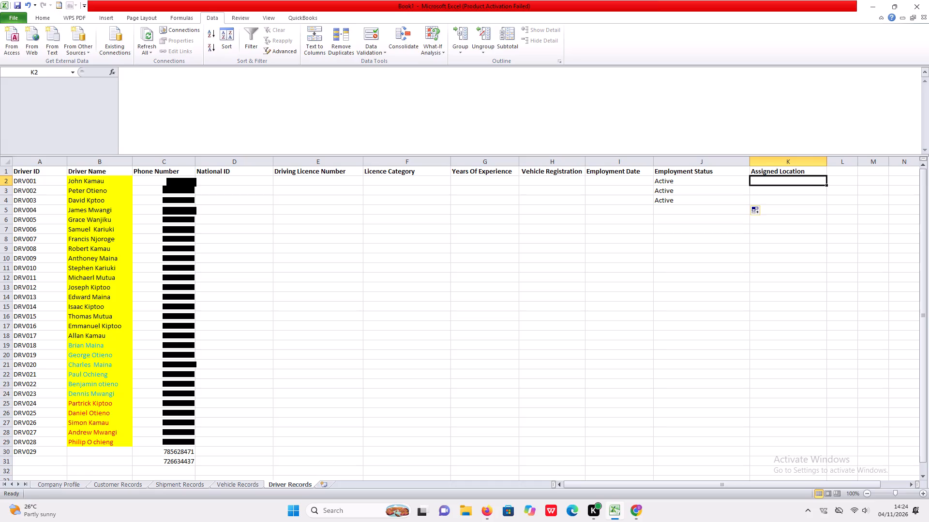
key("n")
key("BackSpace")
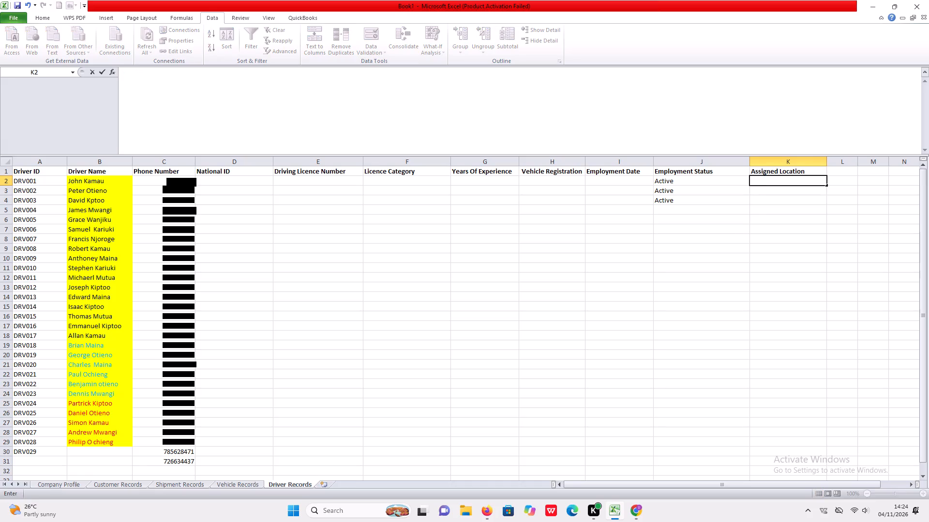
key("n")
type("air")
type("ob")
key("i")
left_click(773, 194)
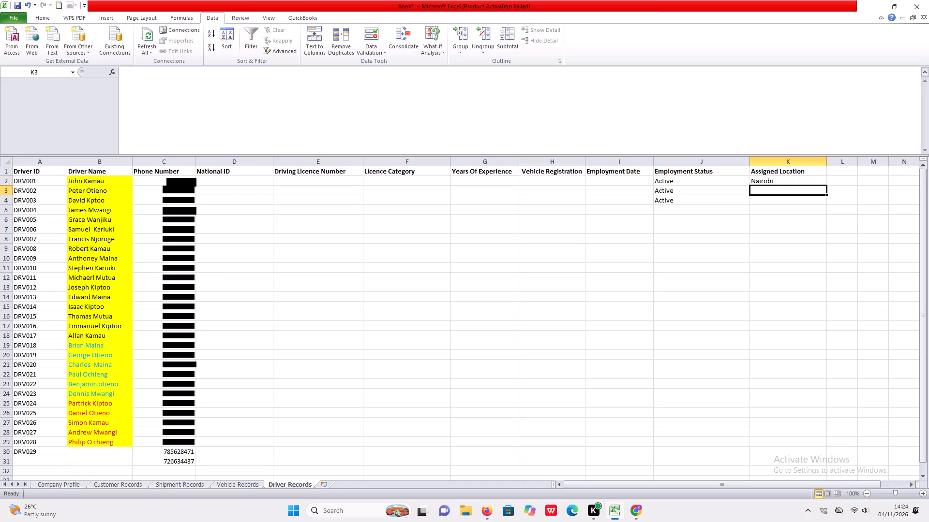
key("m")
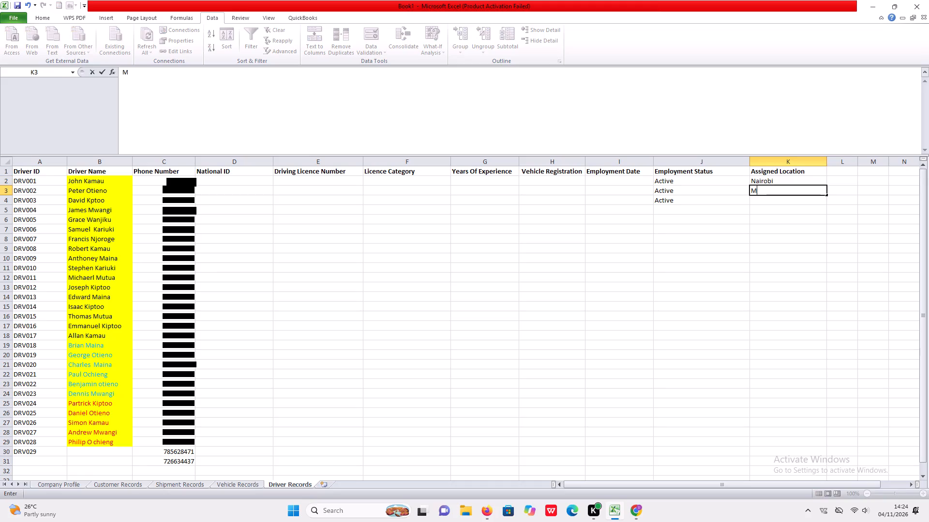
type("ombasa")
left_click(790, 200)
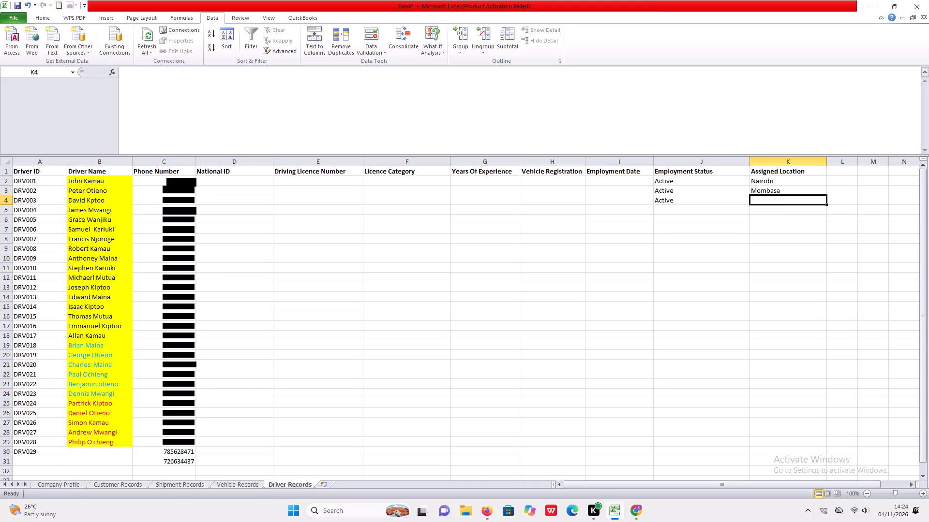
type("KISUMU")
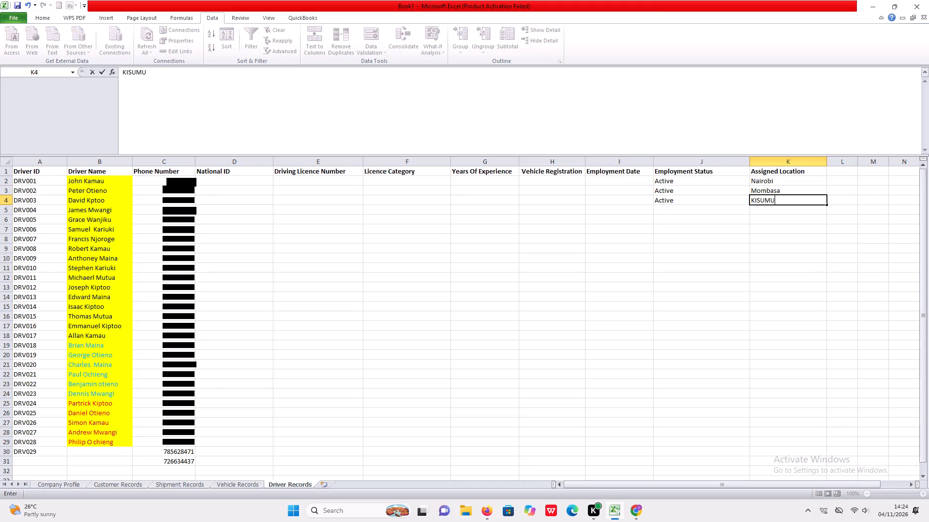
key("BackSpace")
key("BackSpace")
key("BackSpace")
key("BackSpace")
key("BackSpace")
type("isumu")
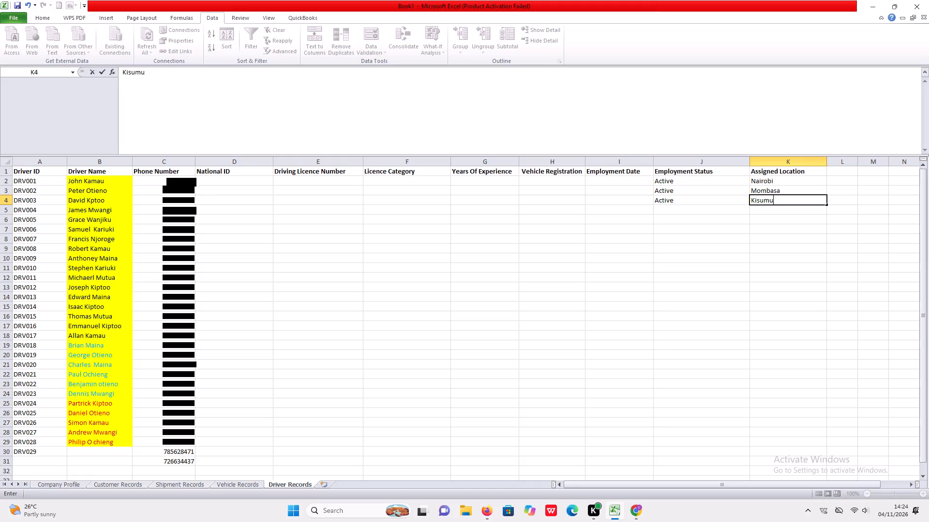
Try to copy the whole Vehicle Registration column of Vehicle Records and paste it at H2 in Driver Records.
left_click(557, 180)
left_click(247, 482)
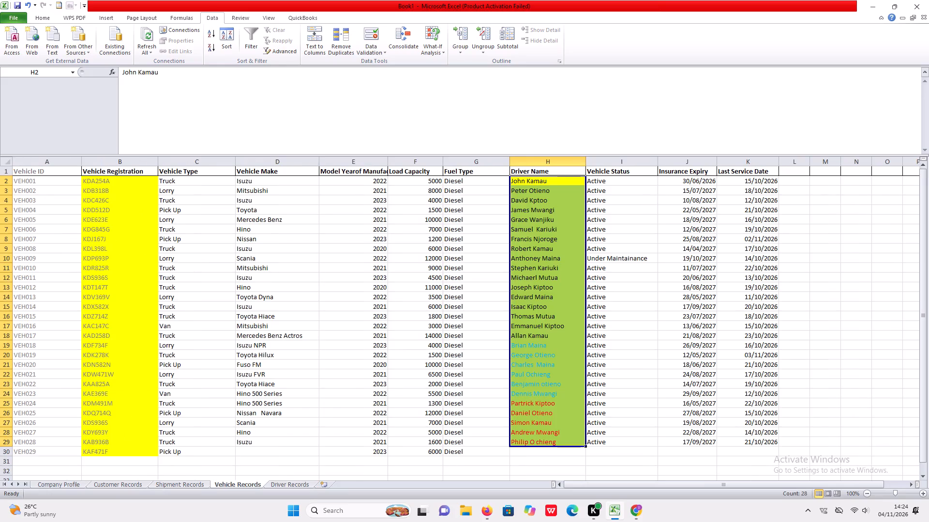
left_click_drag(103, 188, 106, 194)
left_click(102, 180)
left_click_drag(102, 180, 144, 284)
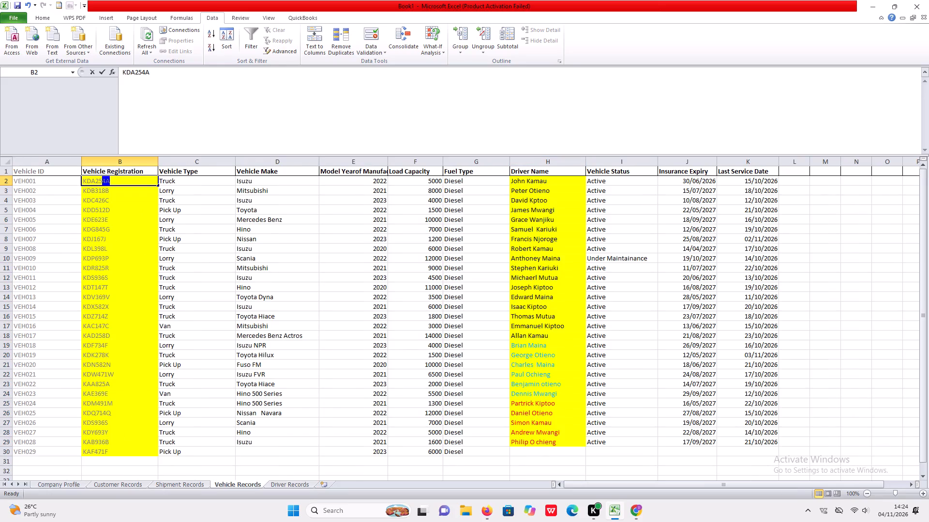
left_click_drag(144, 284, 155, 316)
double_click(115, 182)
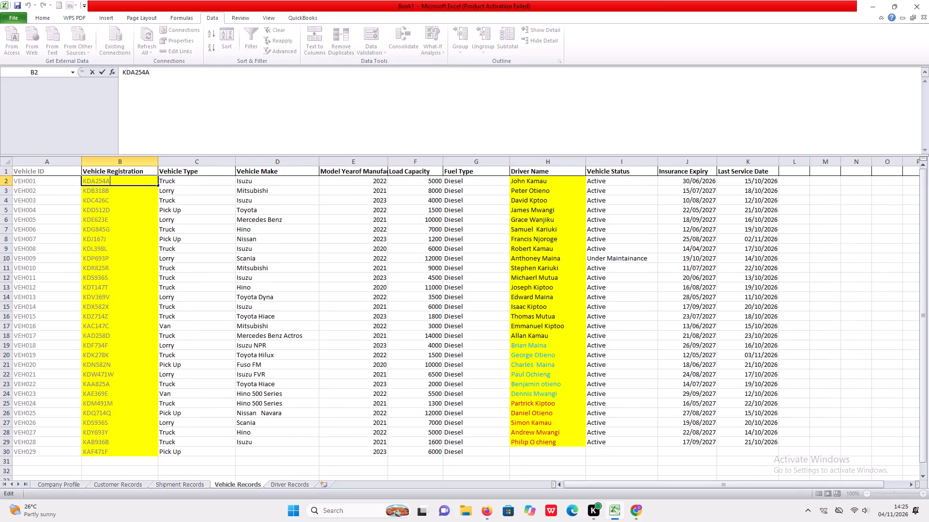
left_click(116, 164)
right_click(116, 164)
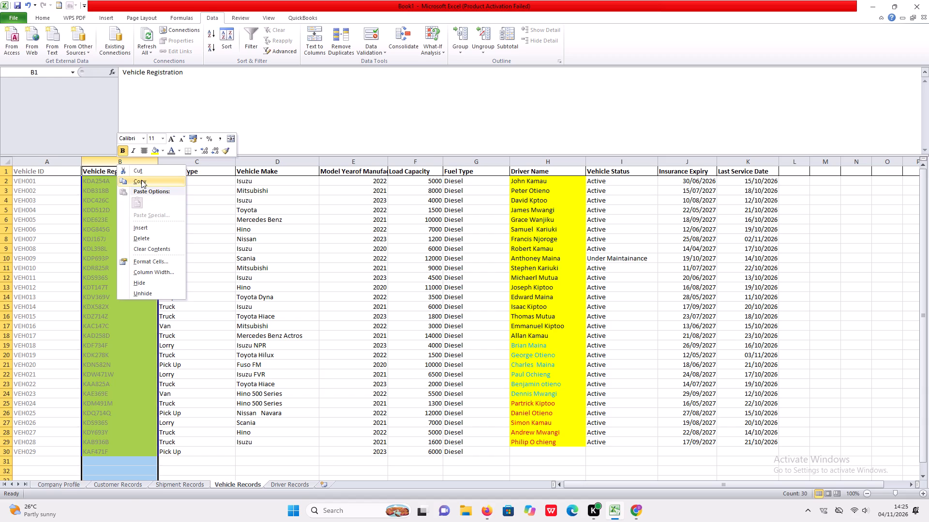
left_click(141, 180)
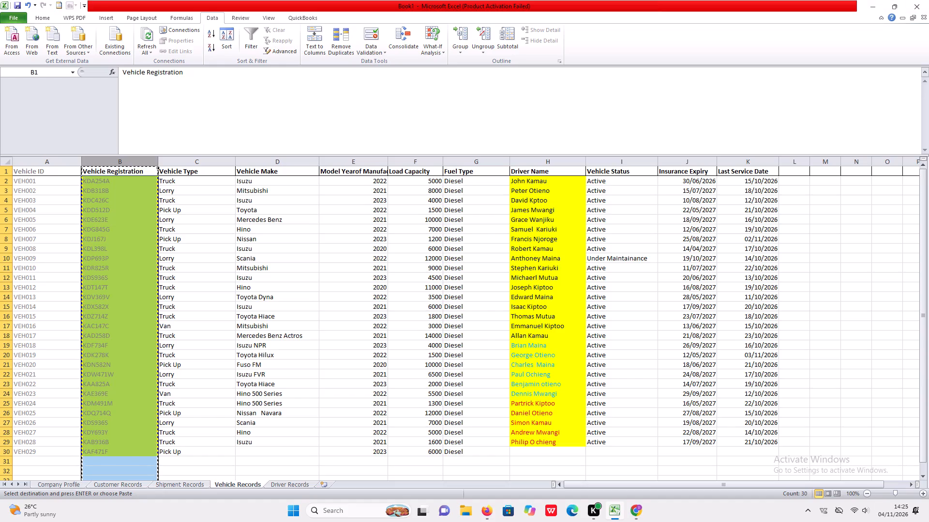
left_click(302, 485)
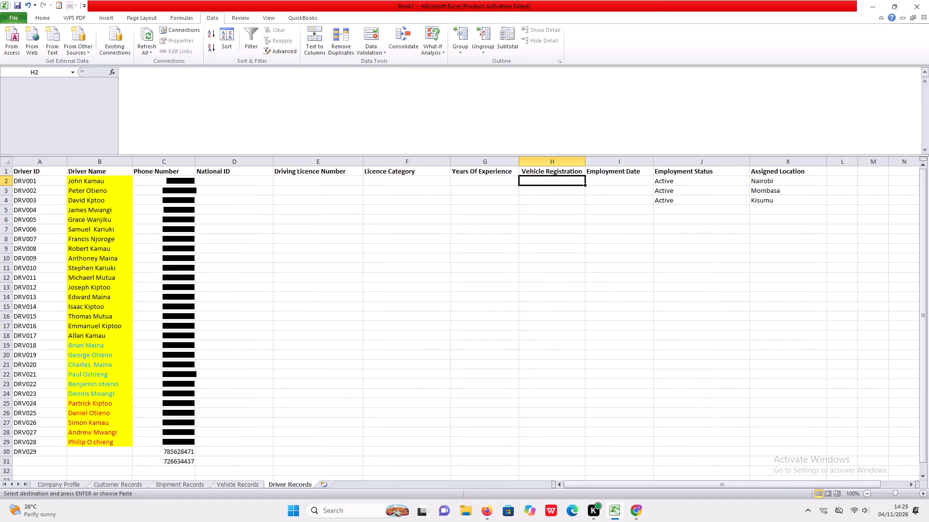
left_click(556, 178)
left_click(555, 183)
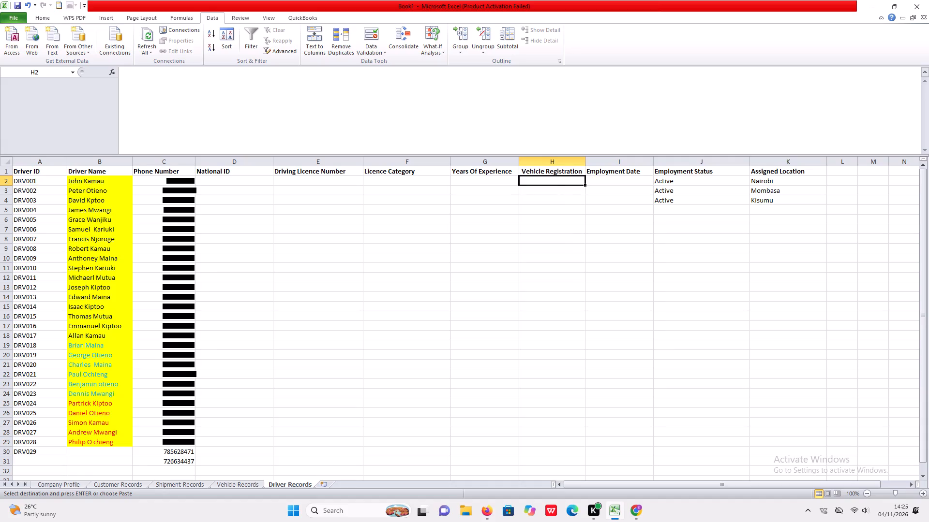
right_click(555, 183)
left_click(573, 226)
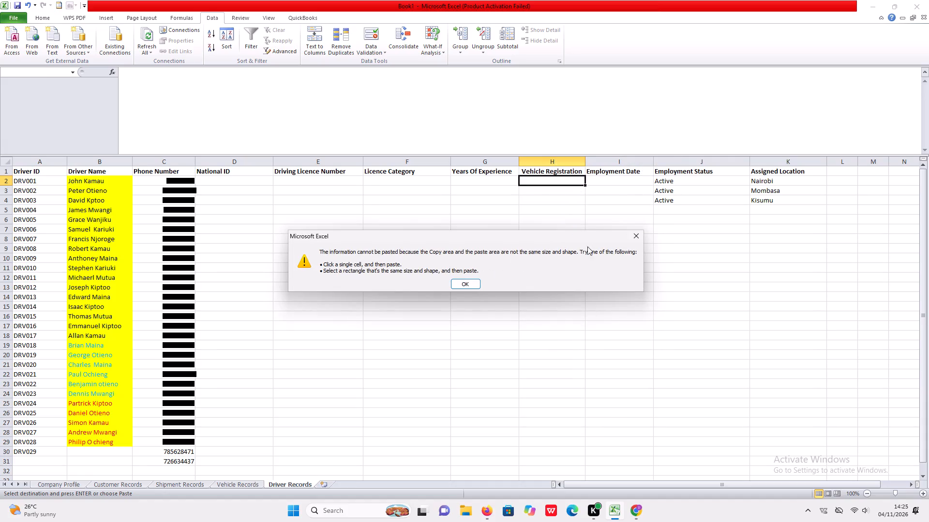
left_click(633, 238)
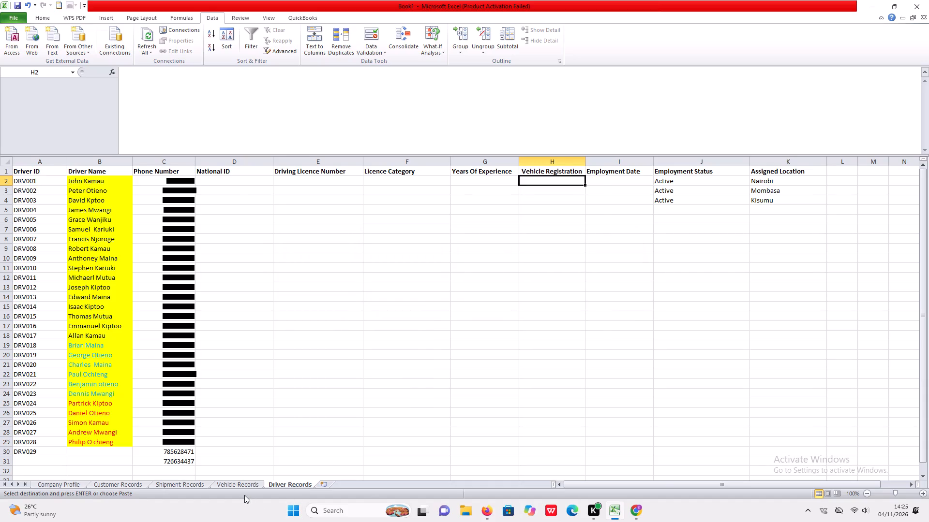
Copy the vehicle registrations H2:H30 from Shipment Records and paste them at H2 in Driver Records.
left_click(244, 481)
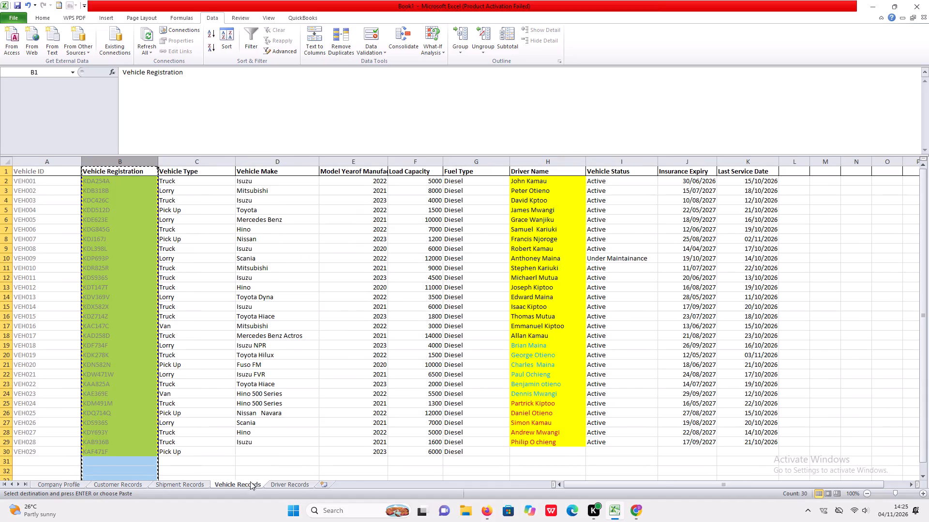
left_click(182, 487)
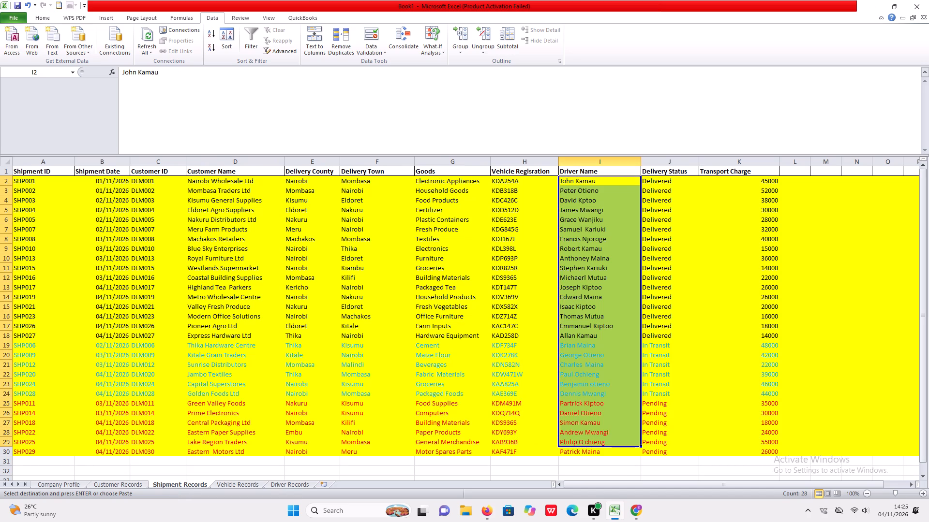
left_click(514, 185)
left_click(512, 173)
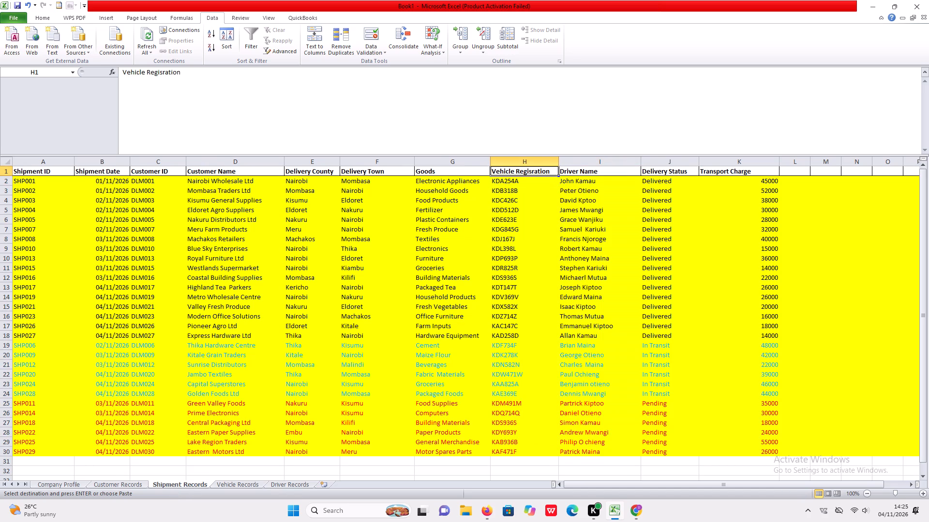
left_click_drag(512, 181, 509, 444)
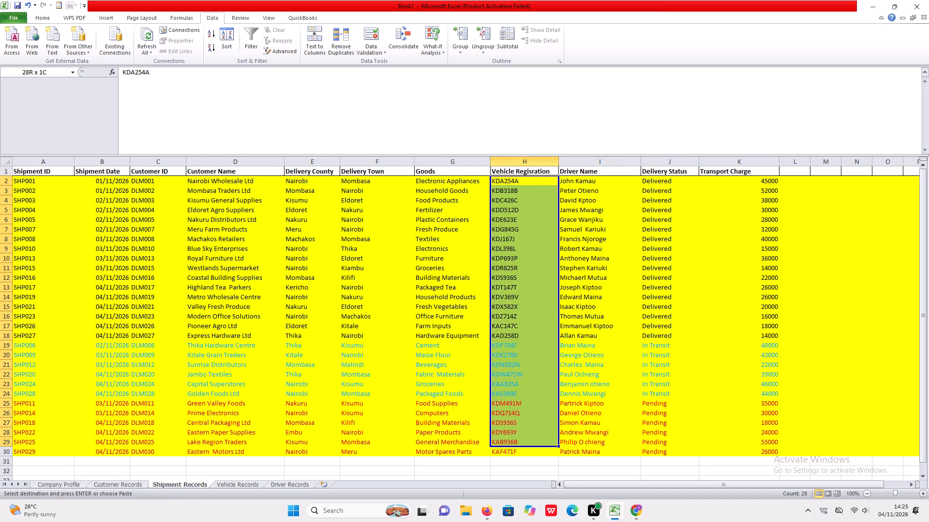
left_click_drag(509, 444, 511, 447)
right_click(507, 415)
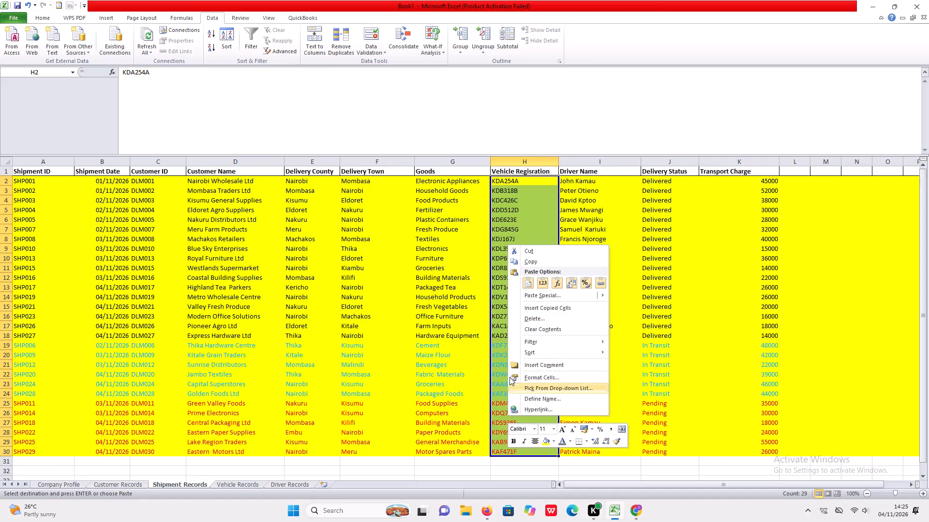
left_click(528, 261)
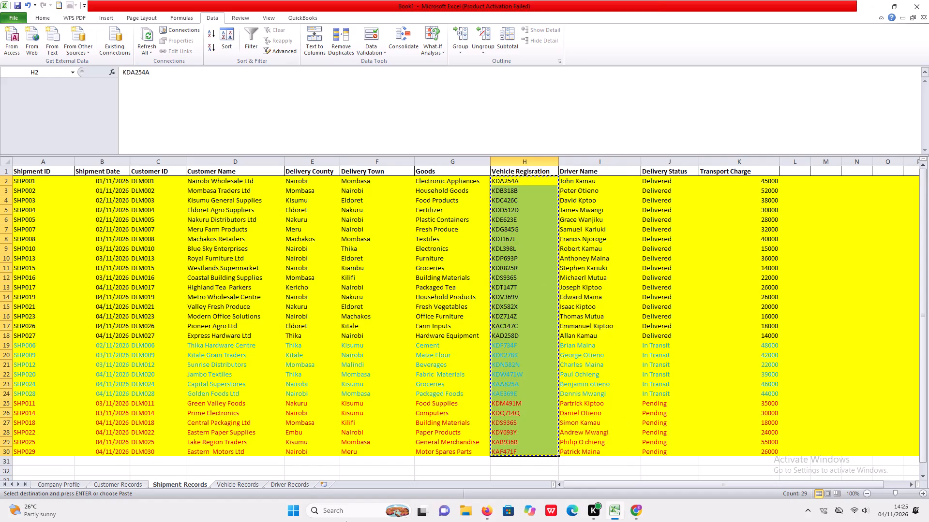
left_click(306, 482)
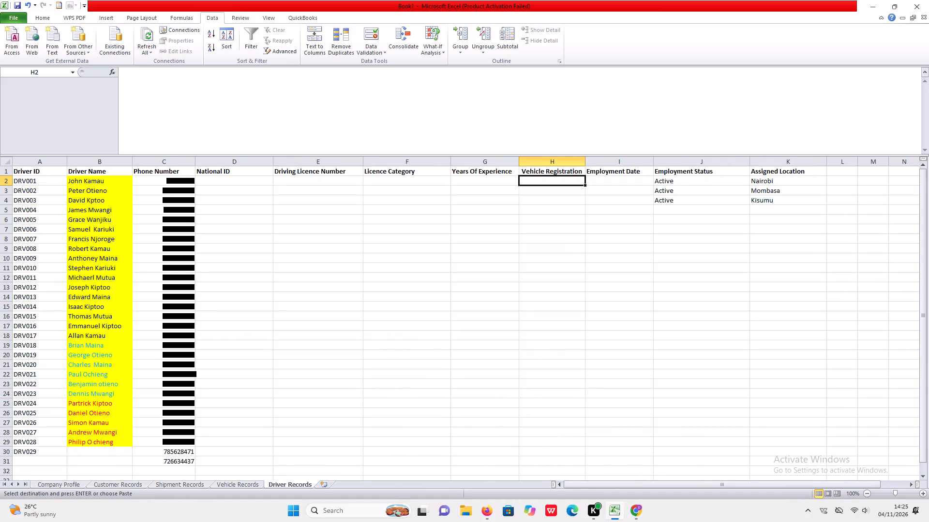
left_click(544, 182)
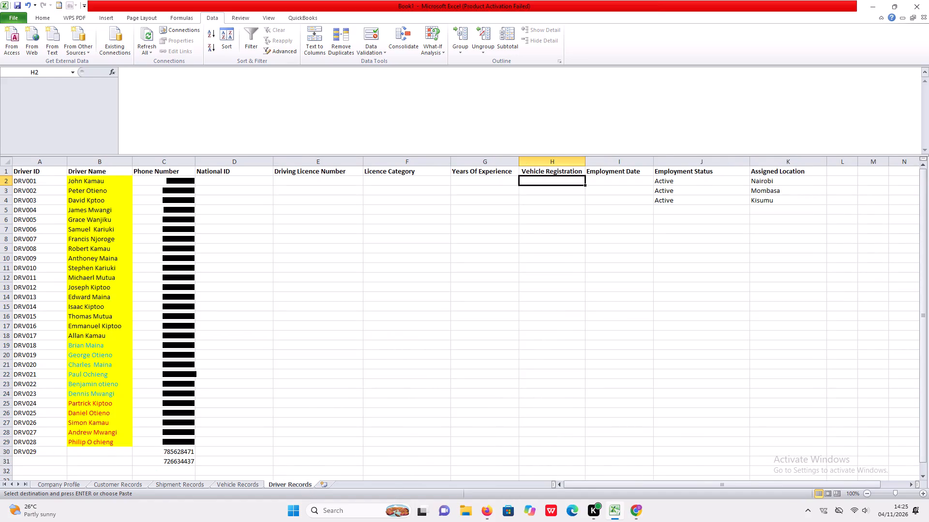
right_click(544, 182)
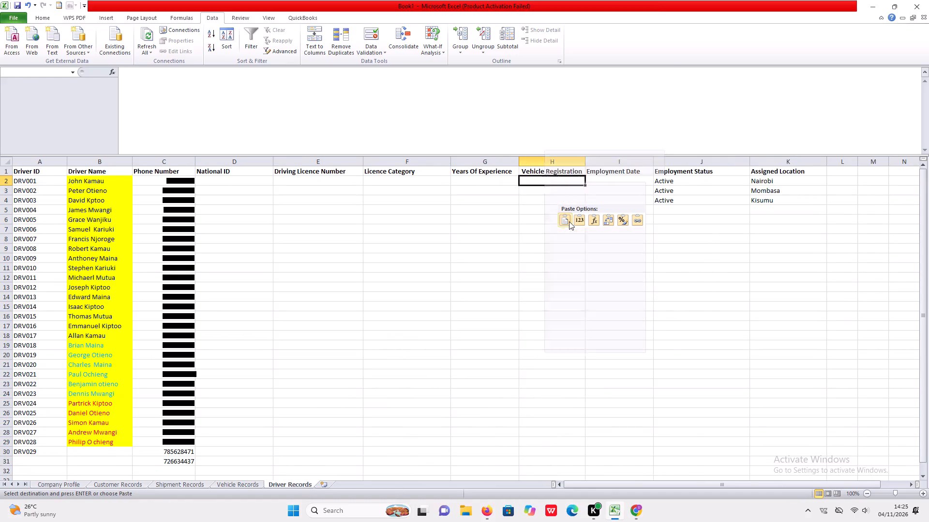
left_click(566, 223)
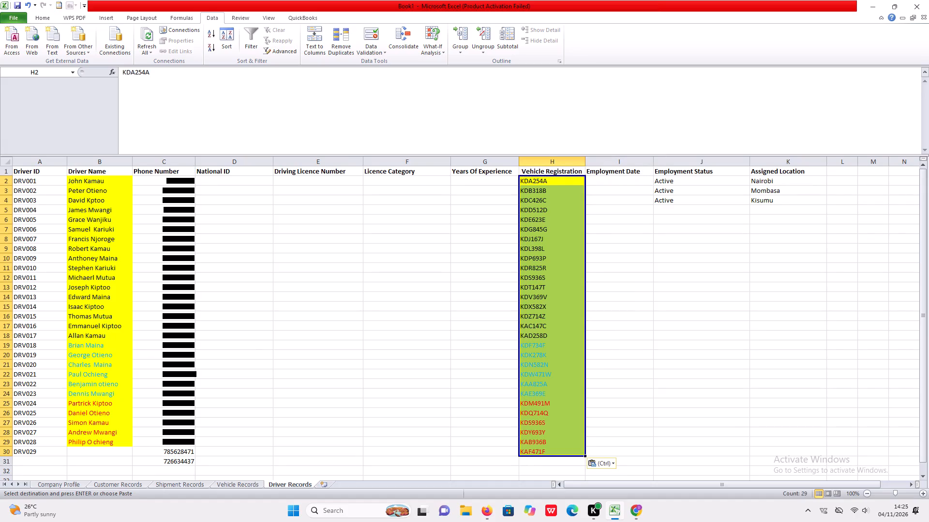
Enter 8, 10, 6, 7 and 12 in G2 through G6 of the Years Of Experience column.
left_click(435, 196)
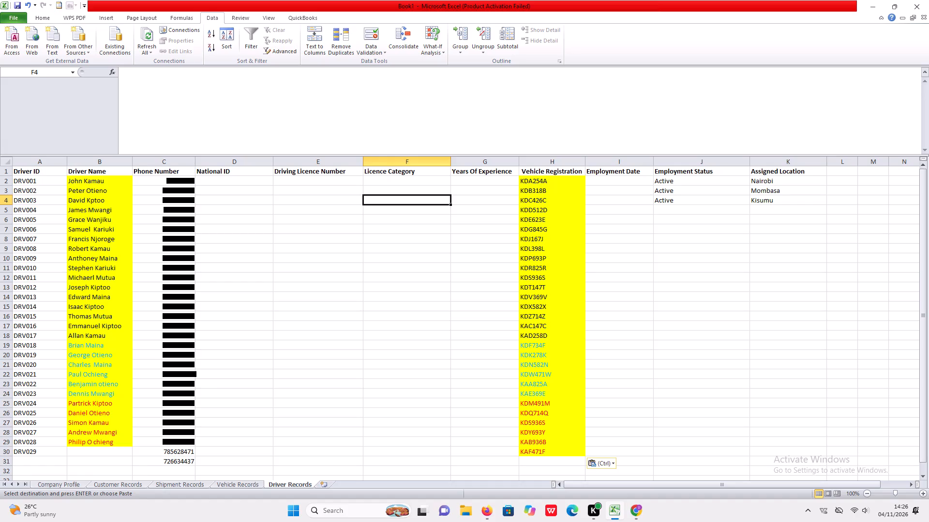
left_click(503, 184)
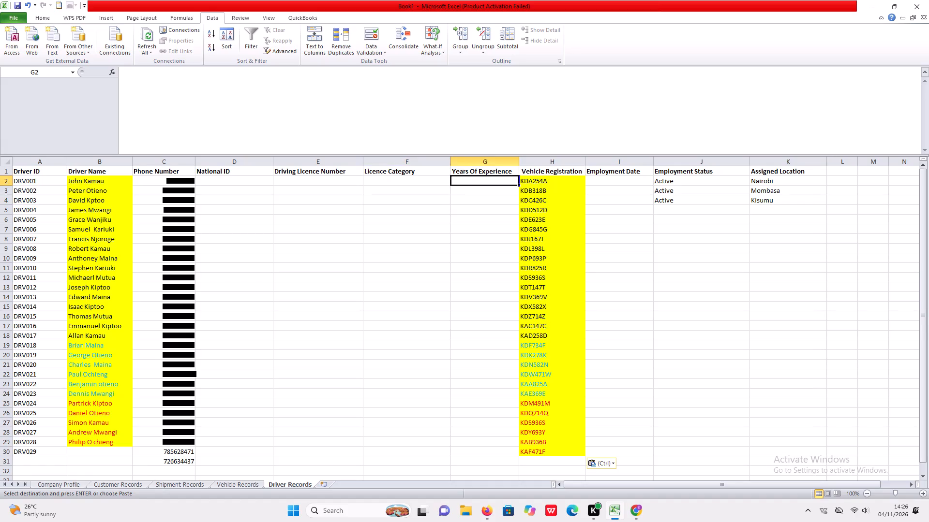
left_click(504, 181)
key("8")
key("Down")
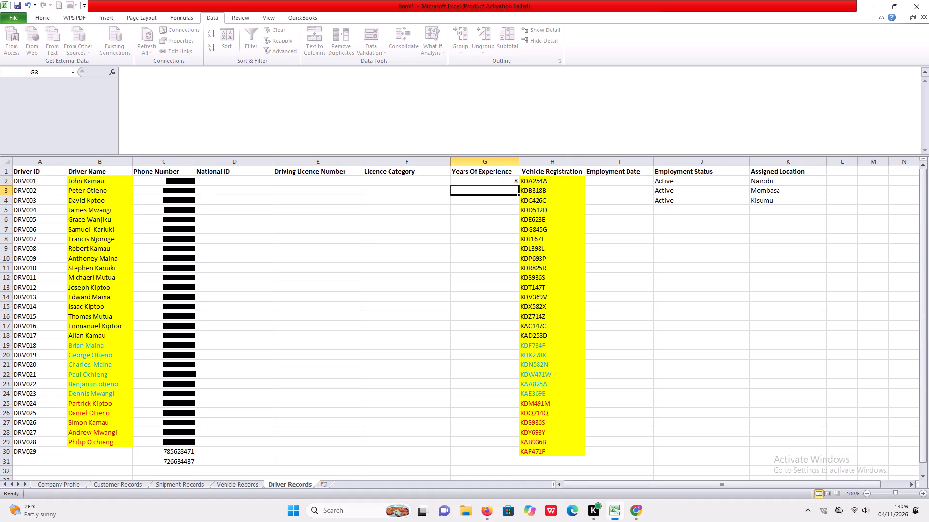
type("10")
key("Down")
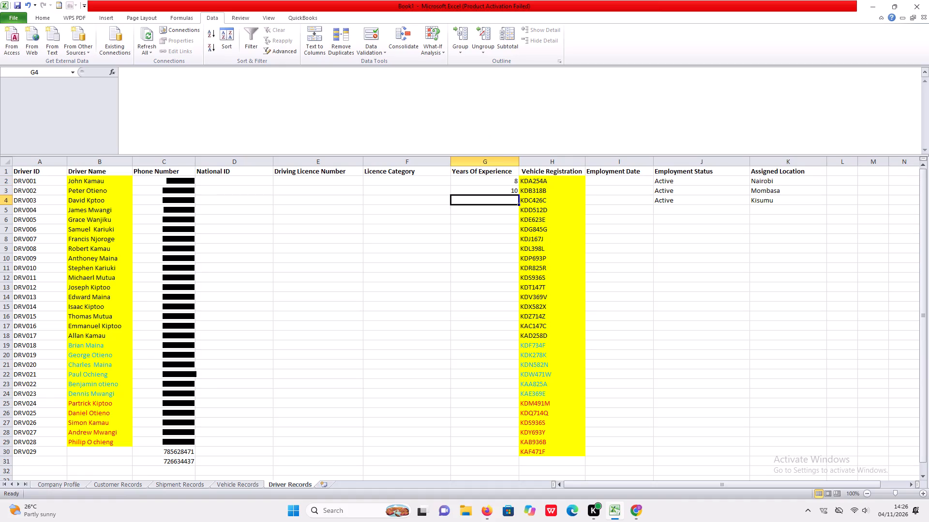
key("6")
key("Down")
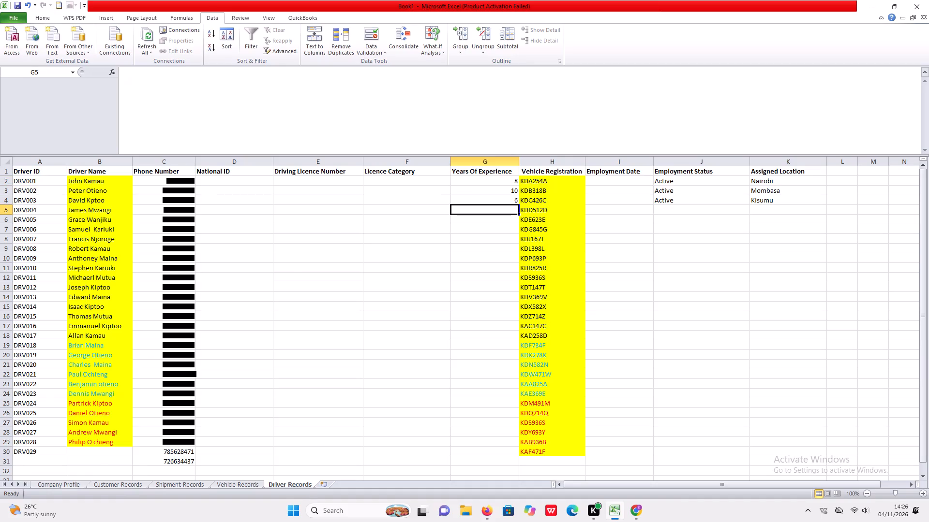
key("7")
key("Down")
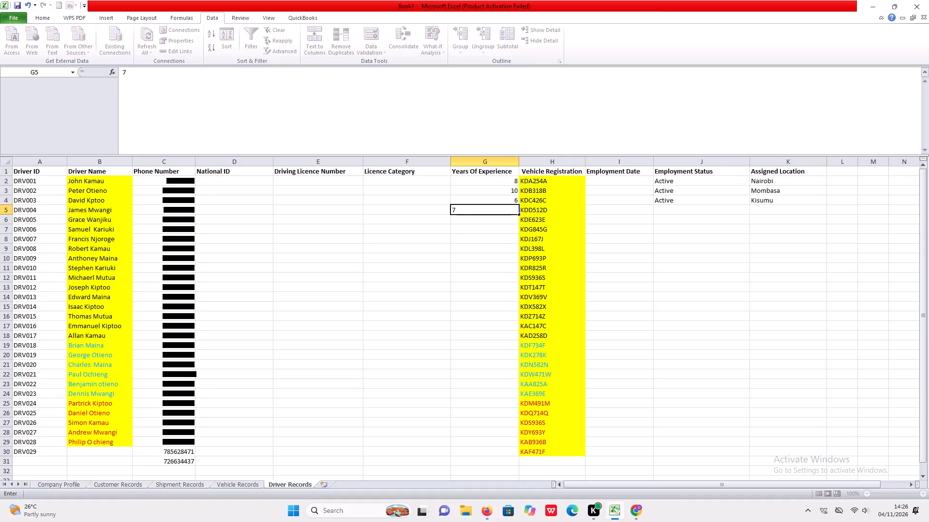
type("12")
key("Down")
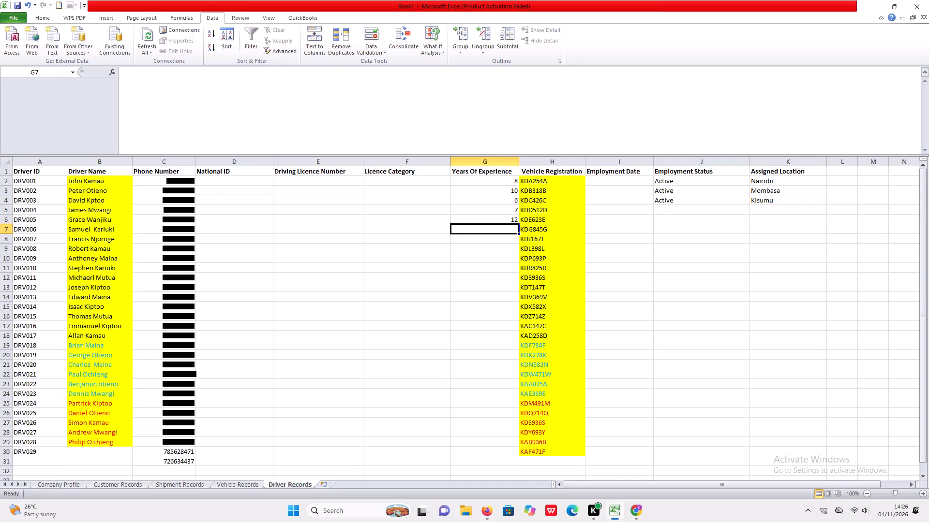
Enter 9, 5, 4, 11 and 8 in G7 through G11 of the Years Of Experience column.
key("9")
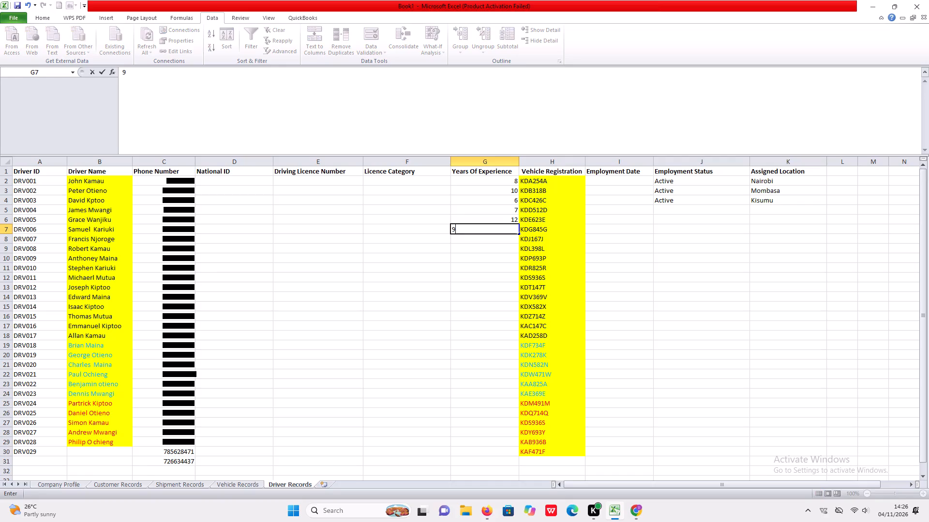
key("Down")
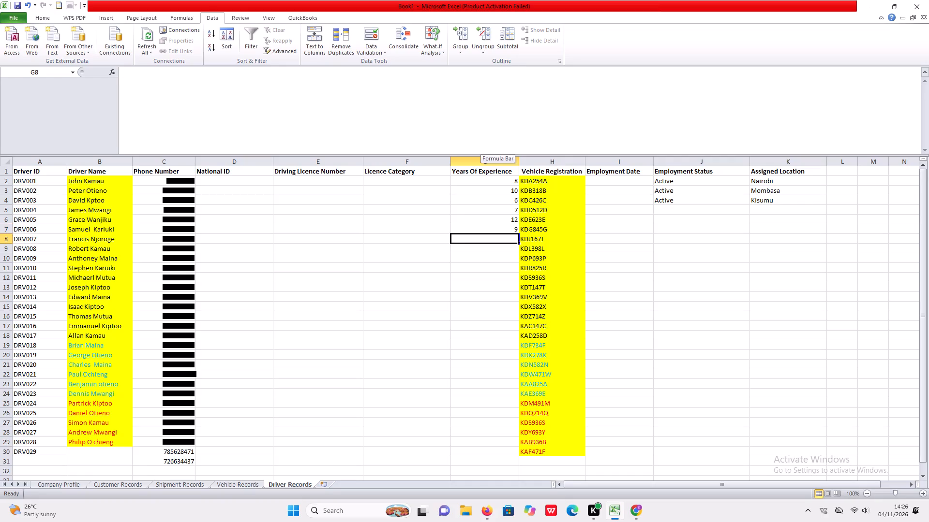
key("5")
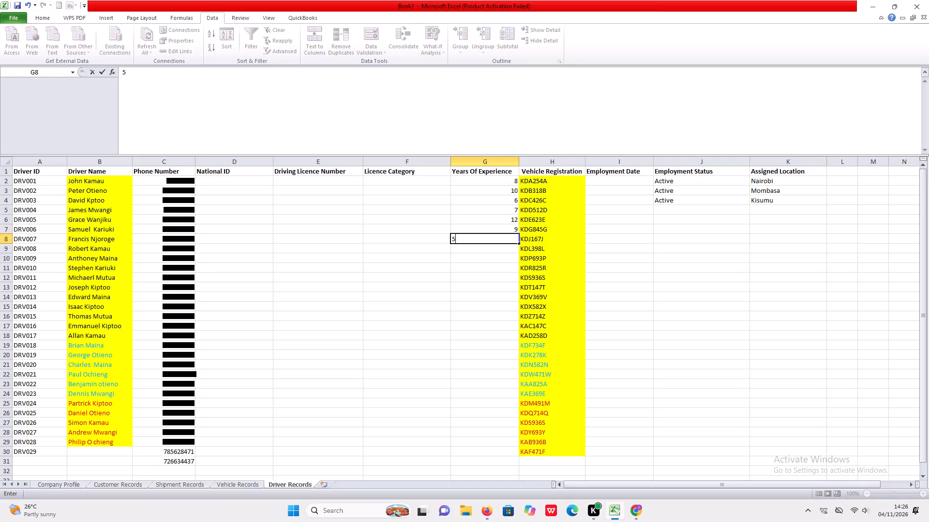
key("Down")
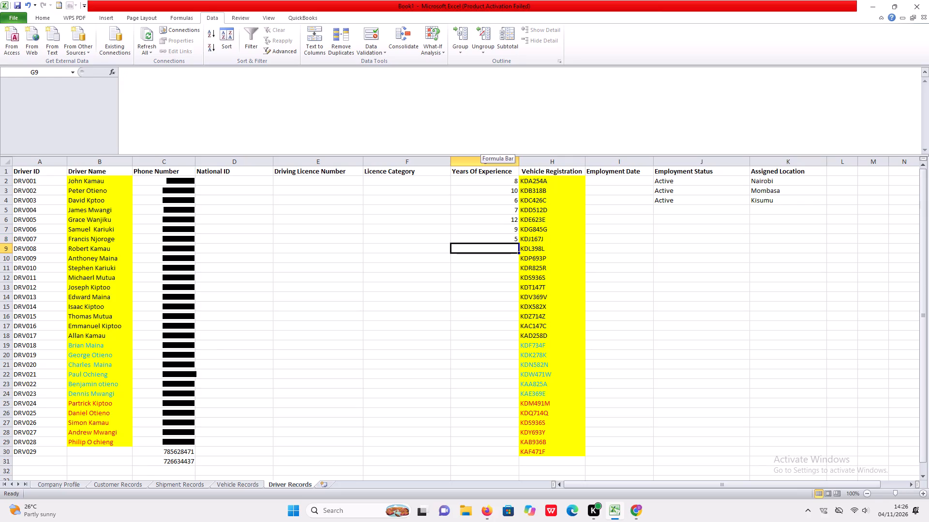
key("4")
key("Down")
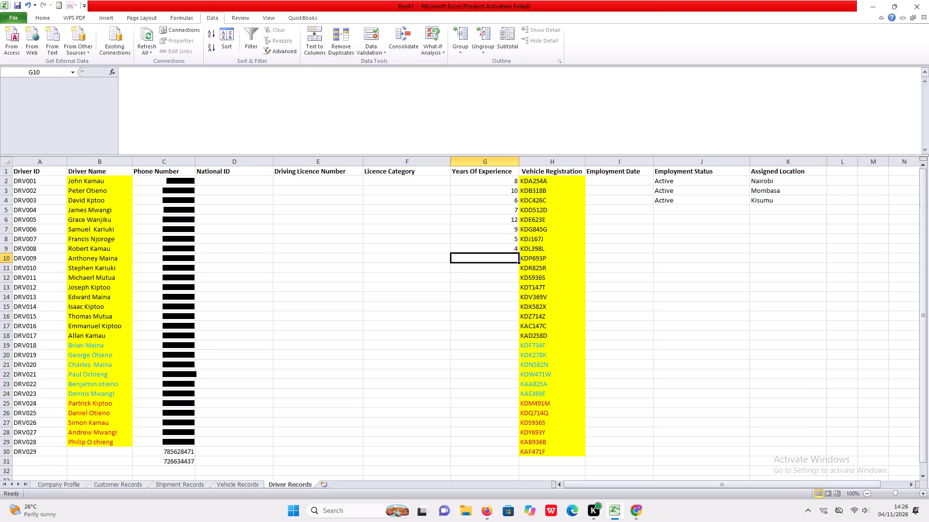
type("11")
key("Down")
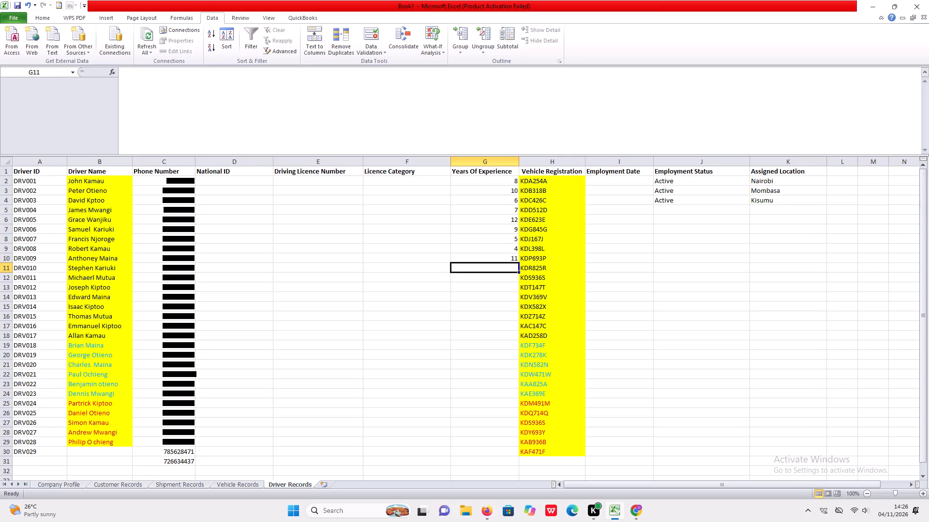
key("8")
key("Down")
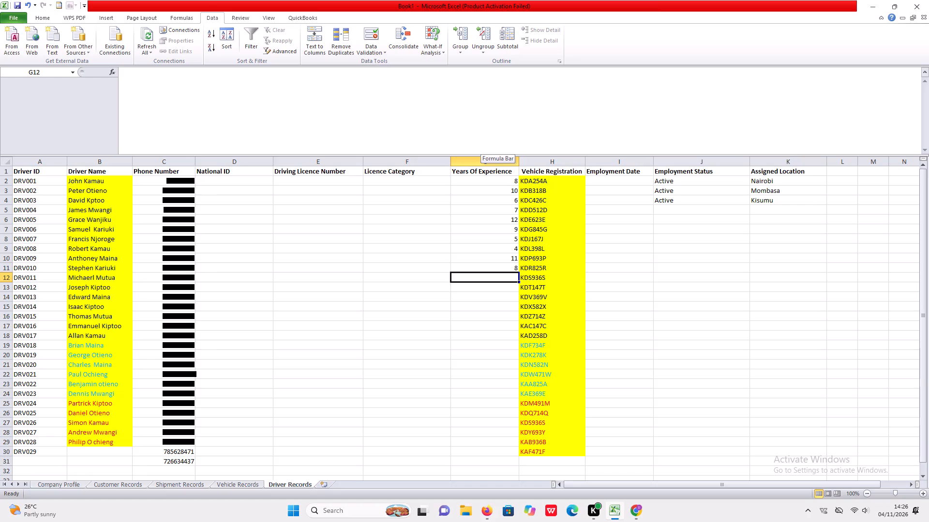
Enter 6, 9, 5, 10 and 7 in G12 through G16 of the Years Of Experience column.
key("6")
key("Down")
key("9")
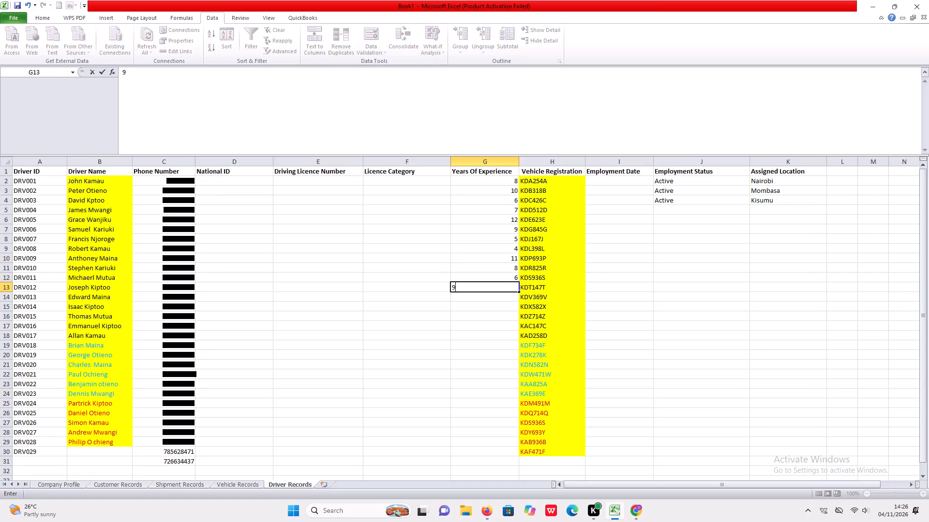
key("Down")
key("5")
key("Down")
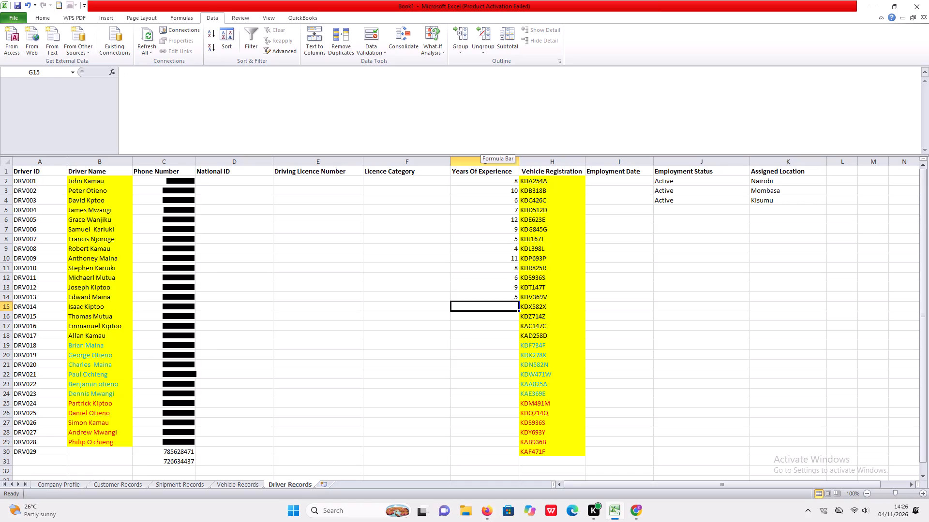
type("10")
key("Down")
key("7")
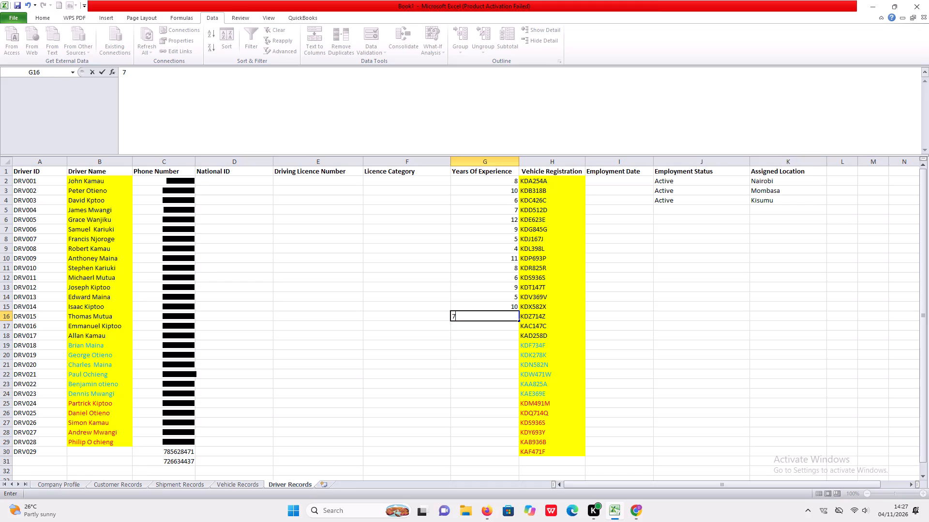
key("Right")
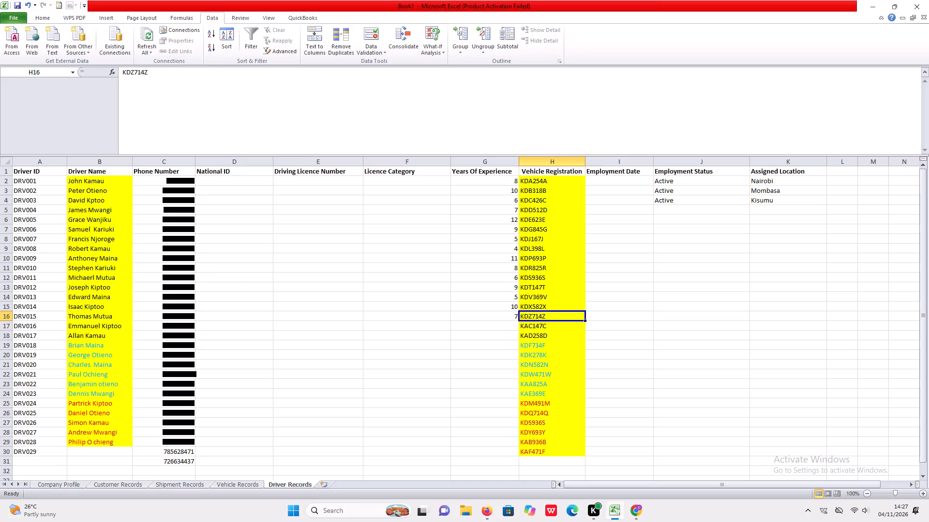
Copy G1:G16, including the Years Of Experience heading, and paste the block at G17.
left_click_drag(505, 175, 524, 256)
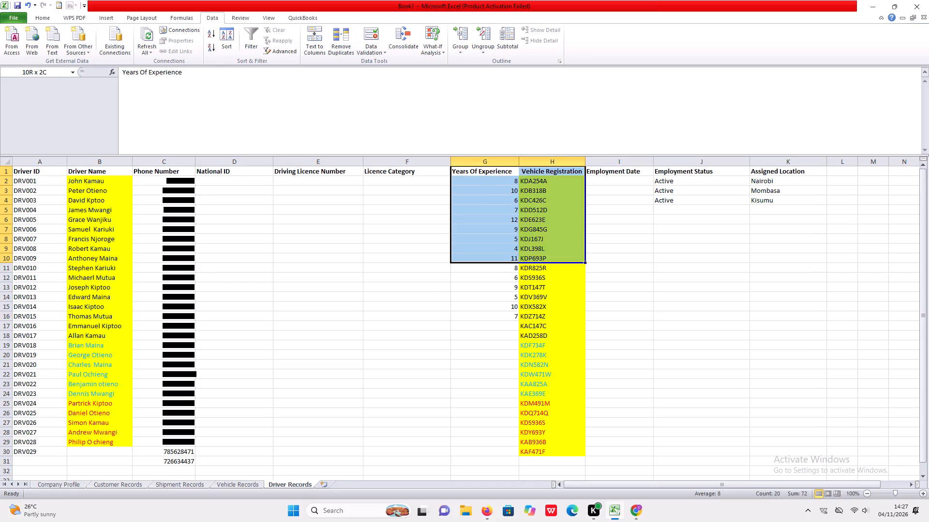
left_click_drag(524, 256, 467, 315)
right_click(464, 247)
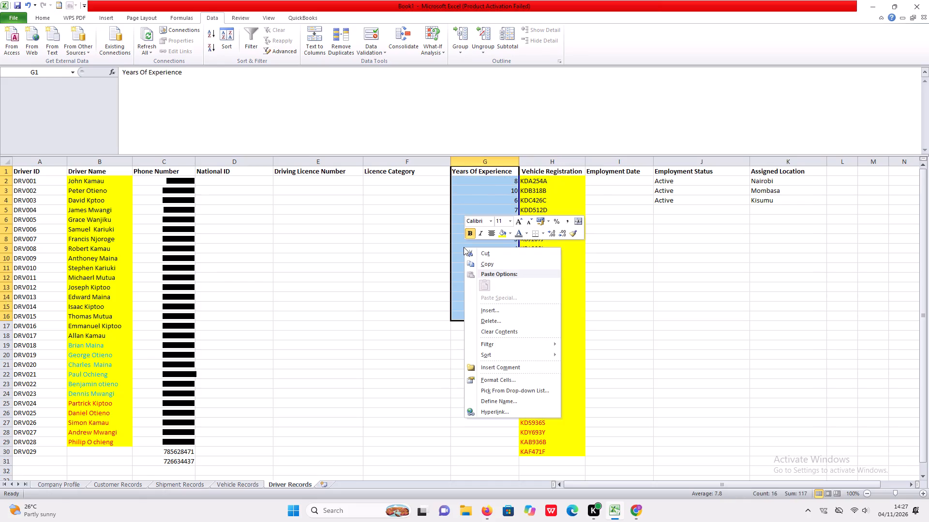
left_click(483, 264)
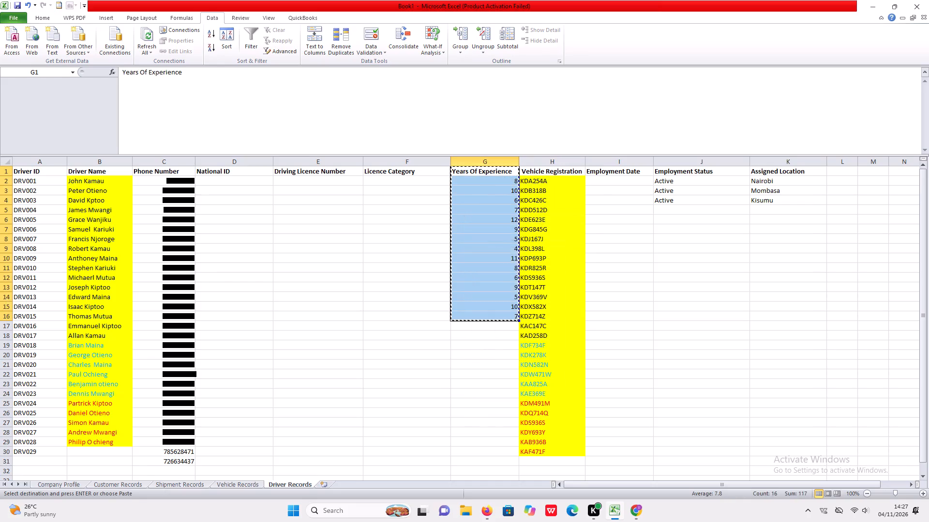
left_click(511, 328)
right_click(511, 327)
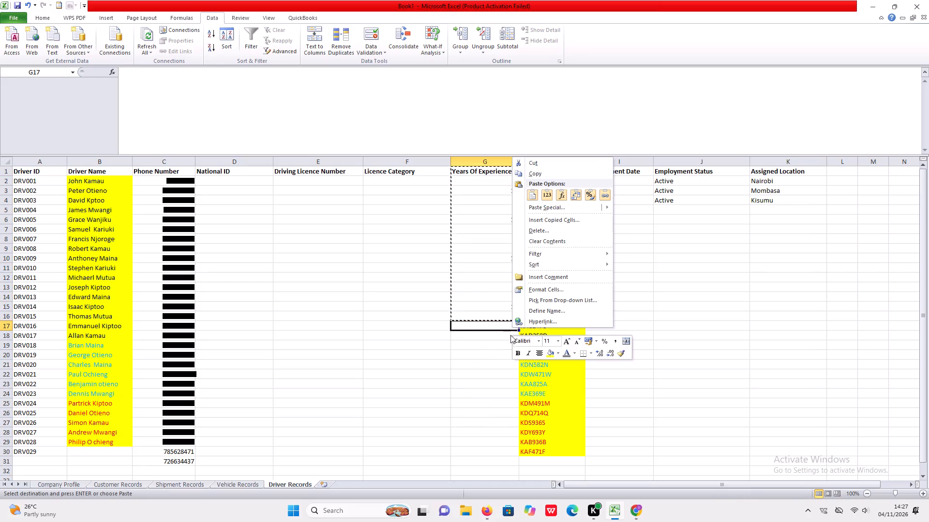
left_click(532, 193)
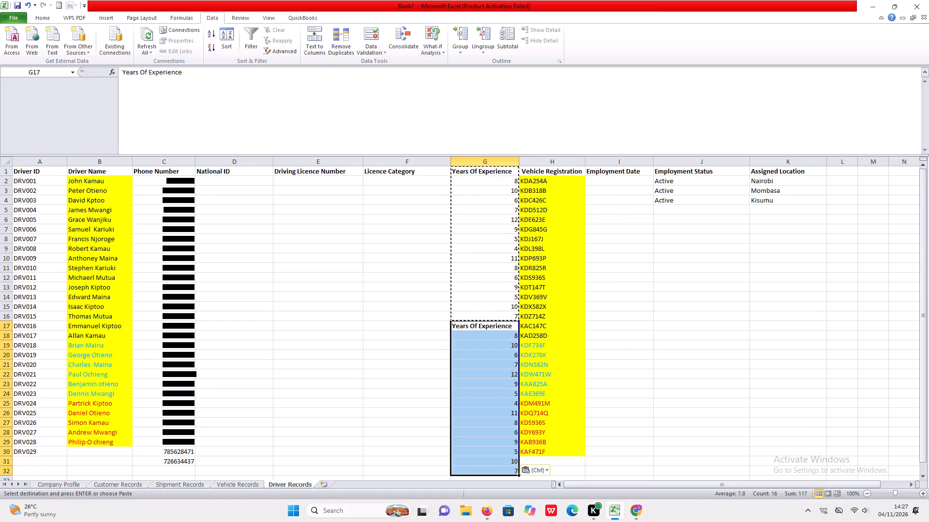
Delete the duplicate Years Of Experience heading cell in G17, shifting the cells below it up.
left_click(491, 326)
right_click(491, 326)
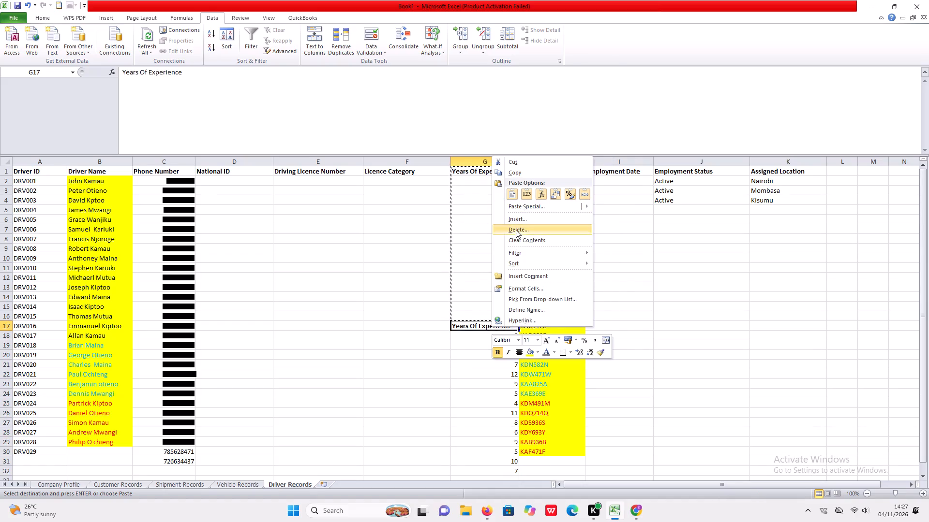
left_click(517, 230)
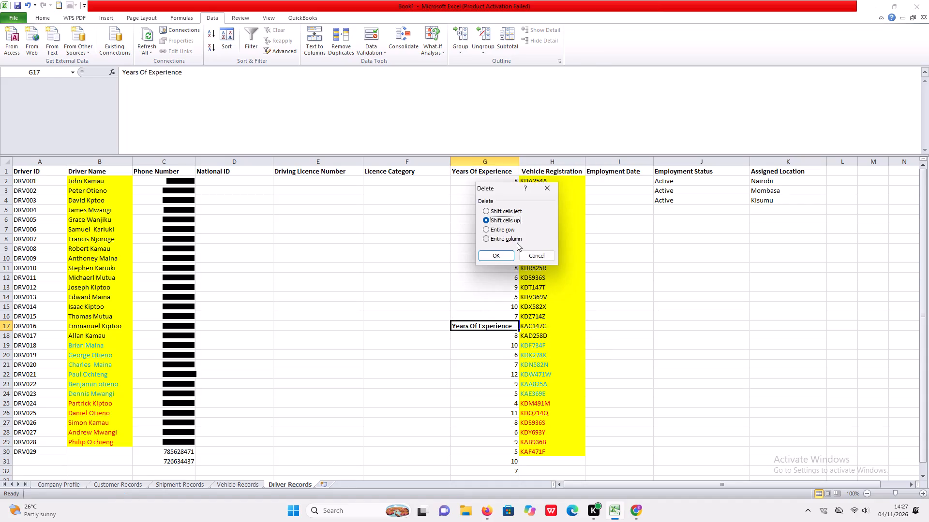
left_click(509, 253)
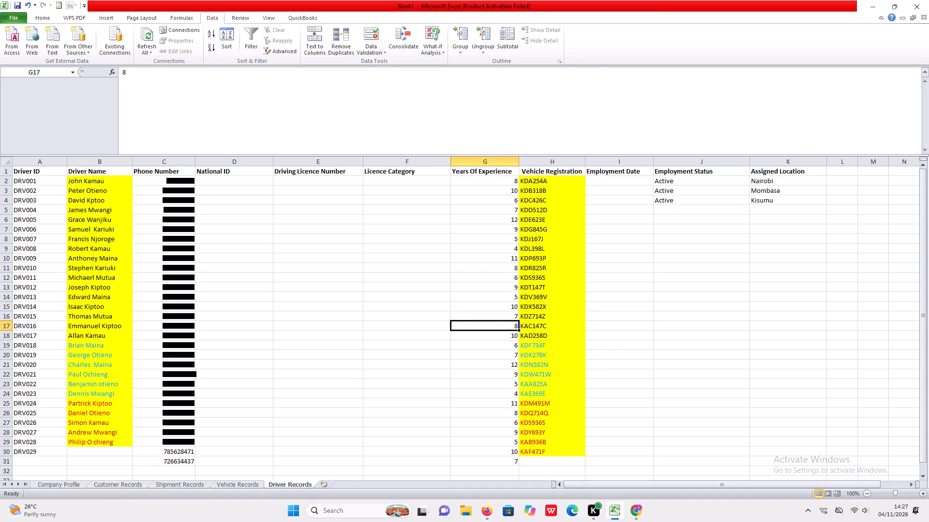
Delete the surplus experience cell G31, below the last vehicle registration row.
scroll(512, 231, "down", 1)
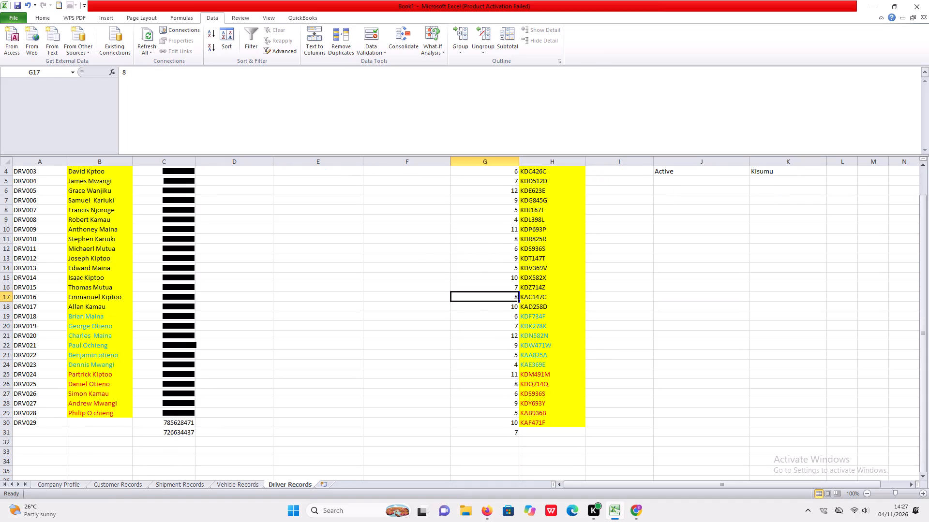
left_click(513, 432)
right_click(513, 432)
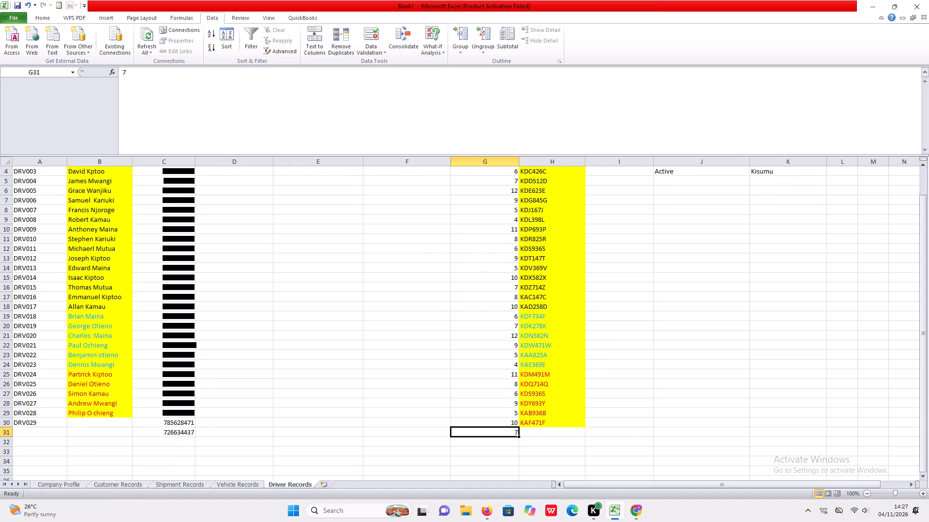
left_click(535, 333)
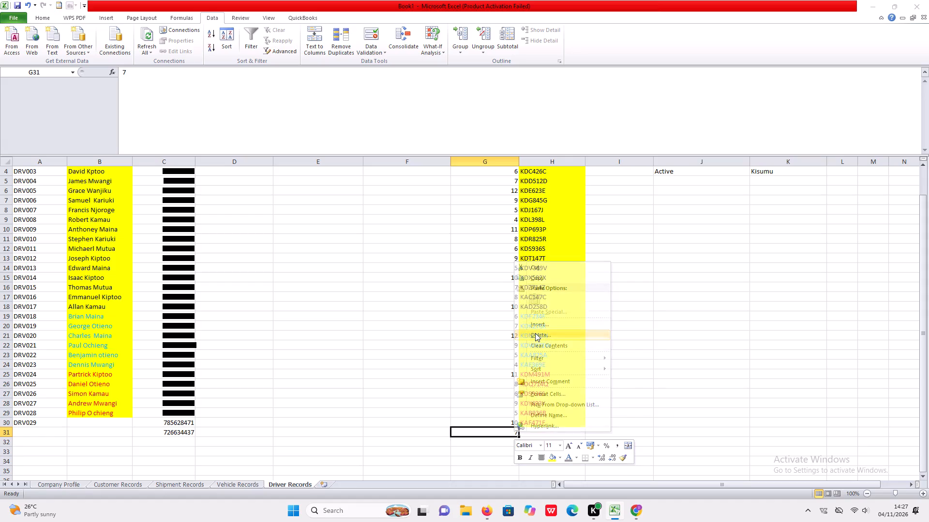
left_click(524, 355)
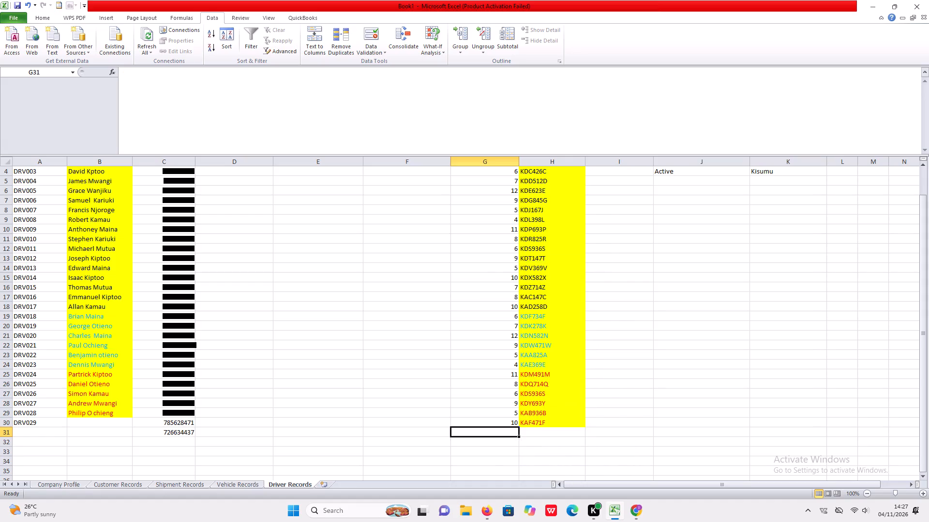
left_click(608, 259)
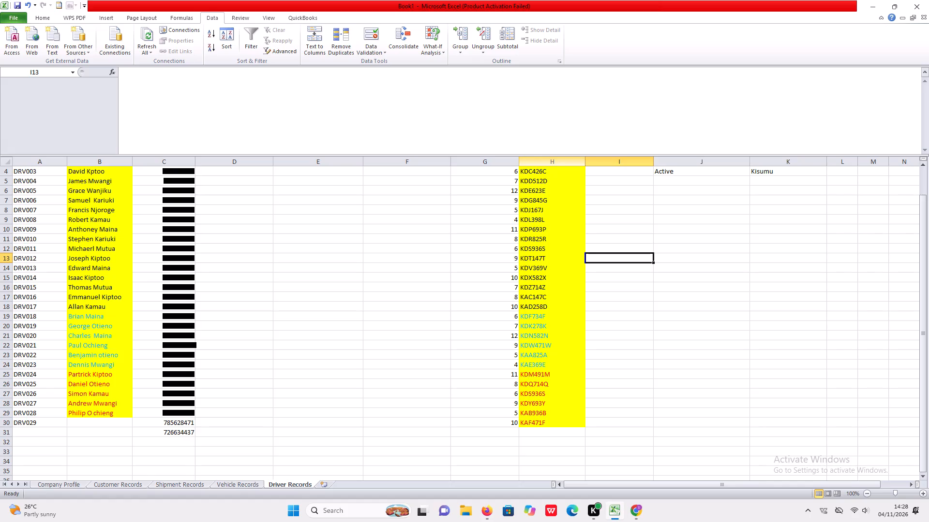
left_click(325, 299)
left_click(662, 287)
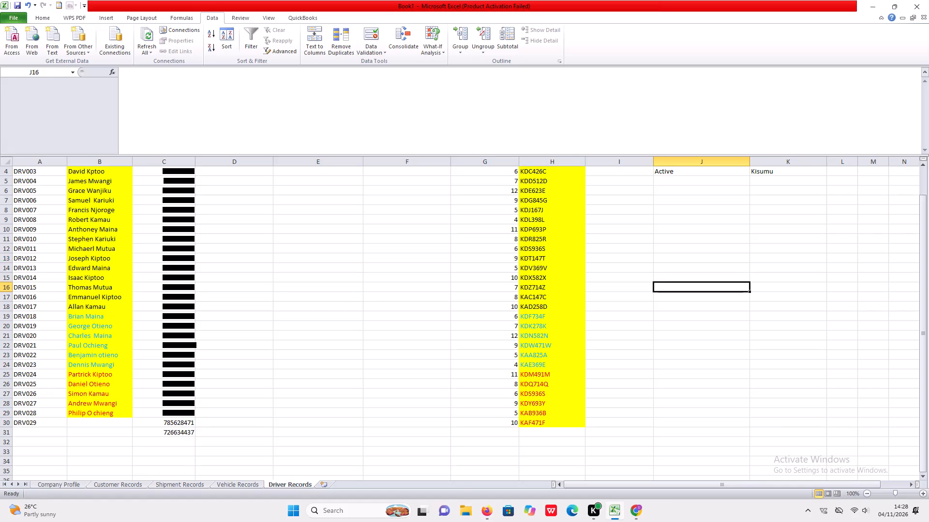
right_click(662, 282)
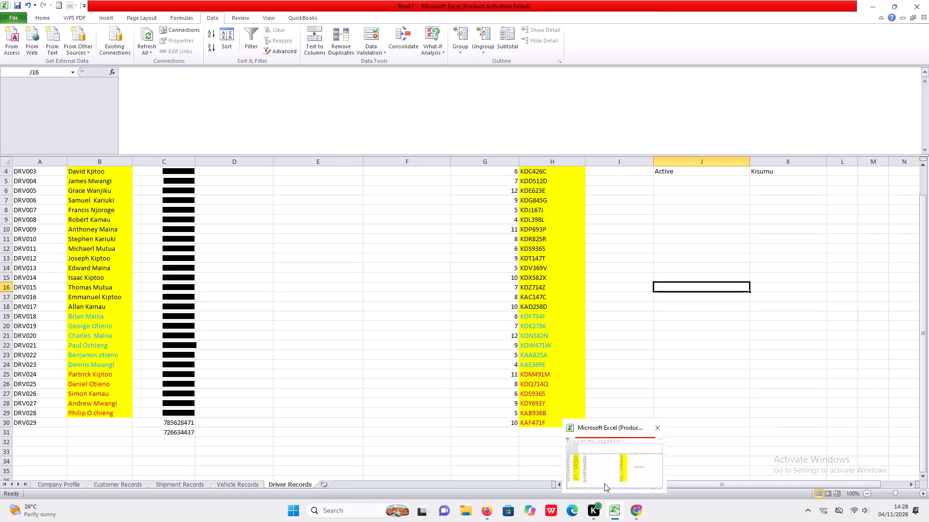
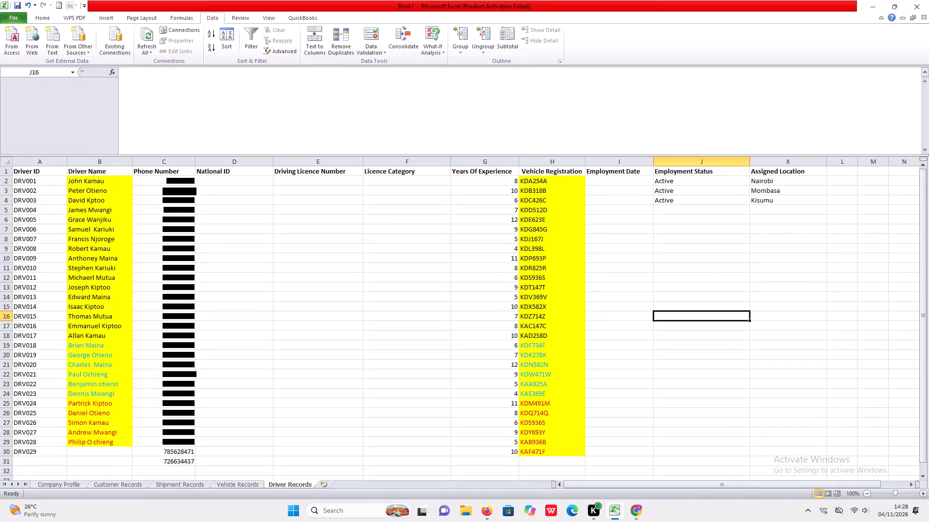
Fill the Active status from J4 down the Employment Status column through J26.
left_click(678, 210)
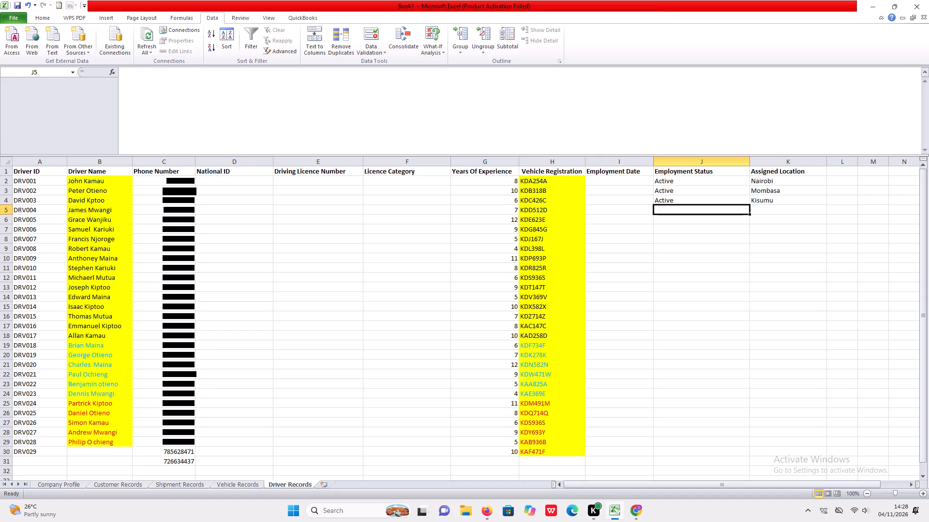
left_click(660, 211)
left_click(689, 180)
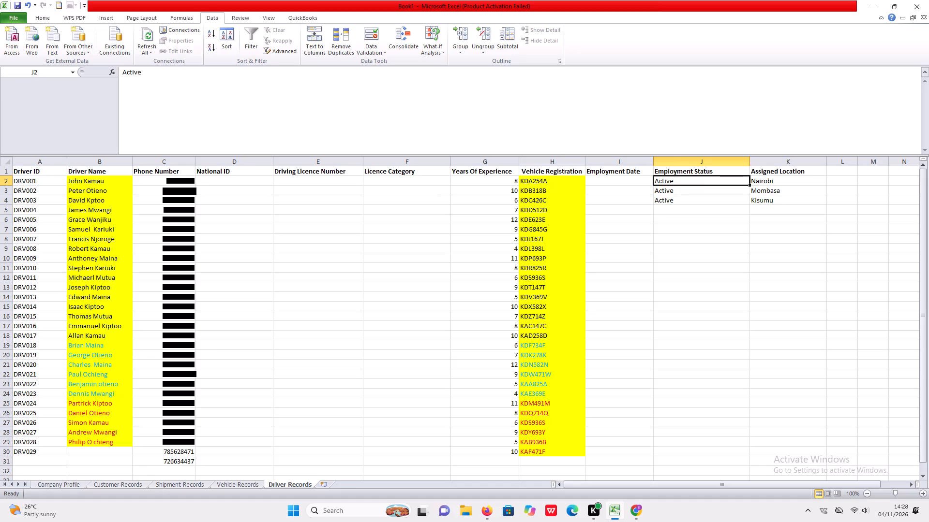
left_click(727, 200)
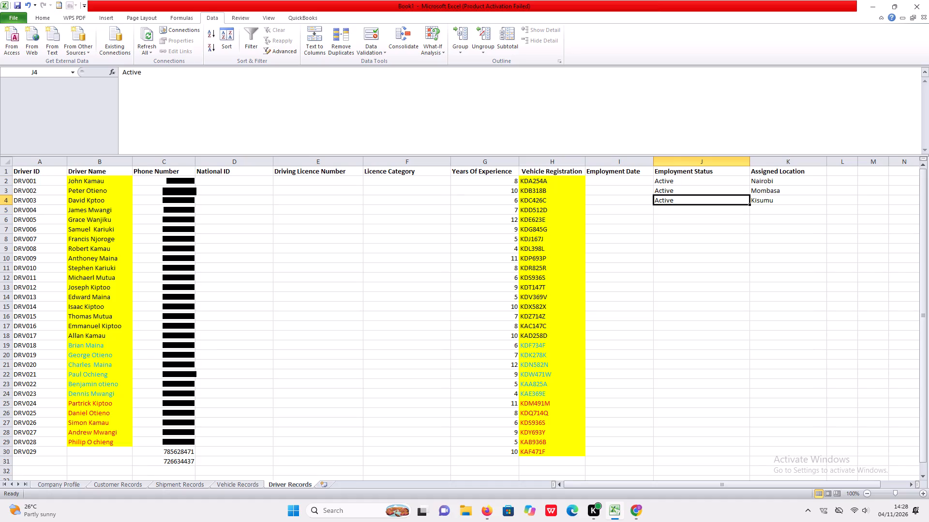
left_click(749, 202)
left_click_drag(749, 203, 749, 204)
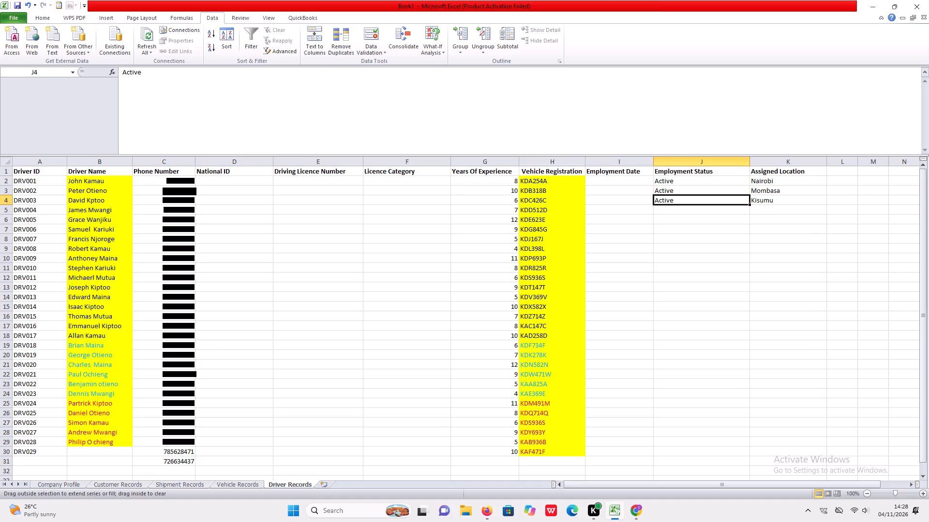
left_click_drag(749, 204, 746, 311)
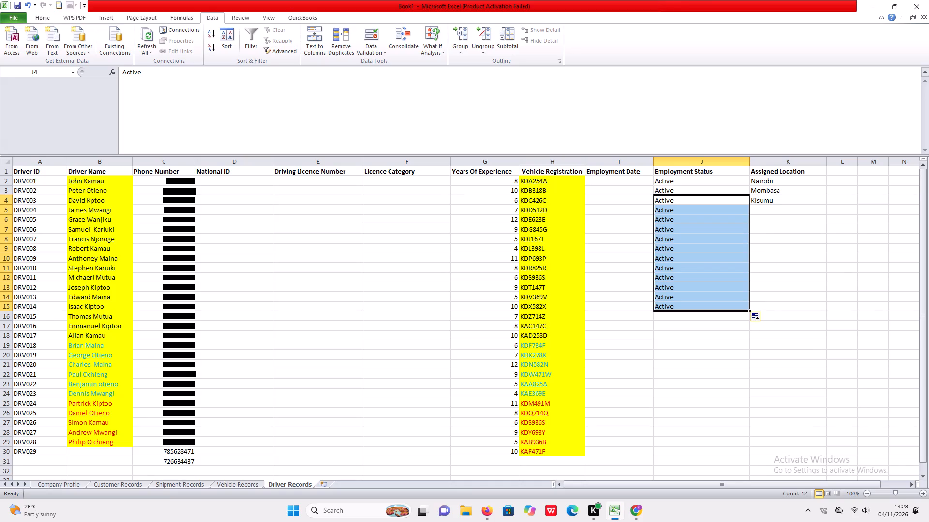
left_click_drag(749, 304, 749, 312)
left_click_drag(749, 320, 749, 323)
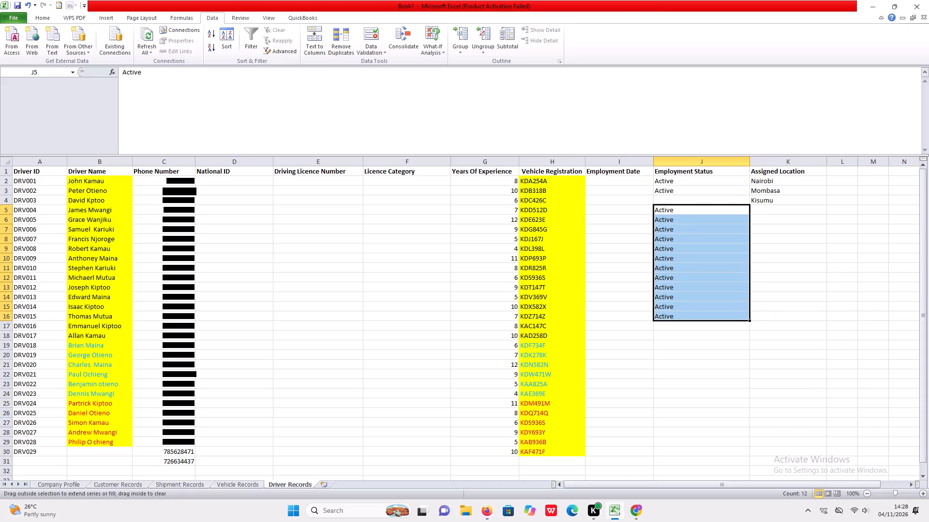
left_click_drag(749, 323, 762, 414)
Enter Under Review in J27 and fill it down the Employment Status column through J30.
scroll(748, 400, "down", 2)
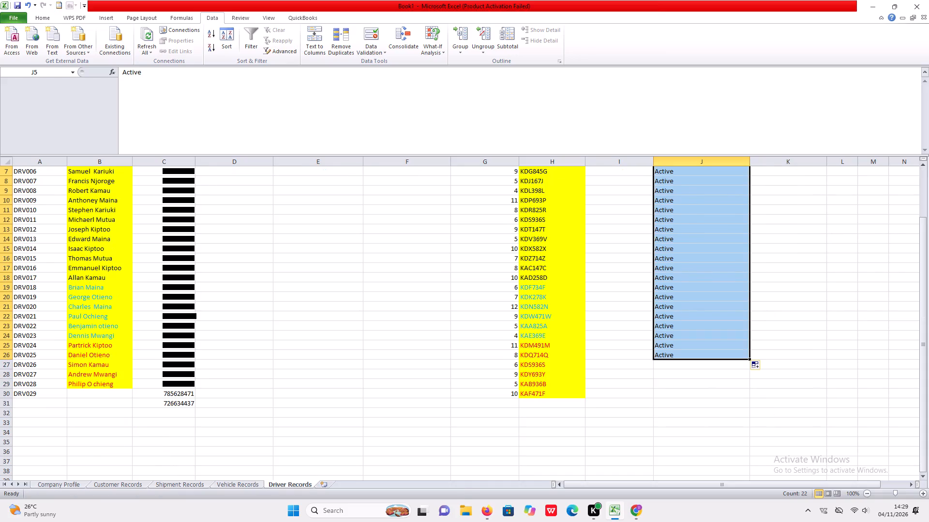
left_click(694, 362)
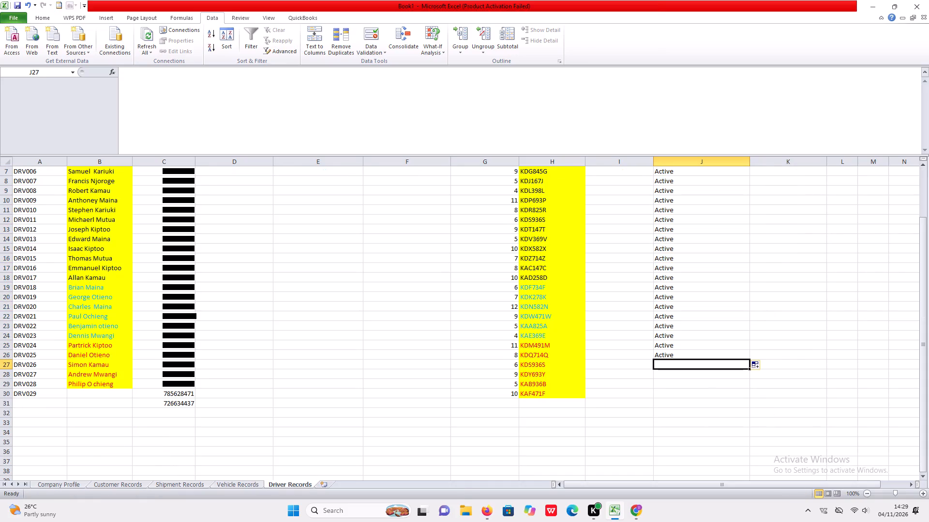
key("u")
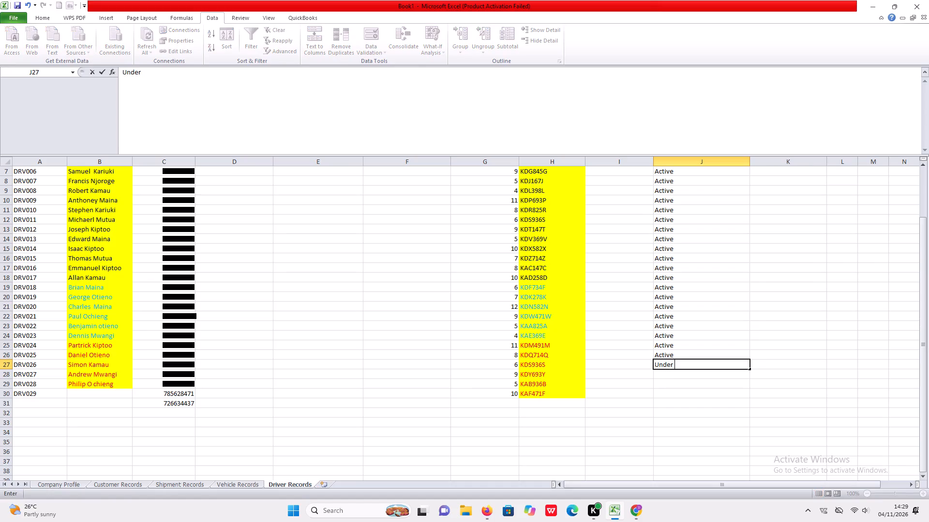
key("e")
type("view")
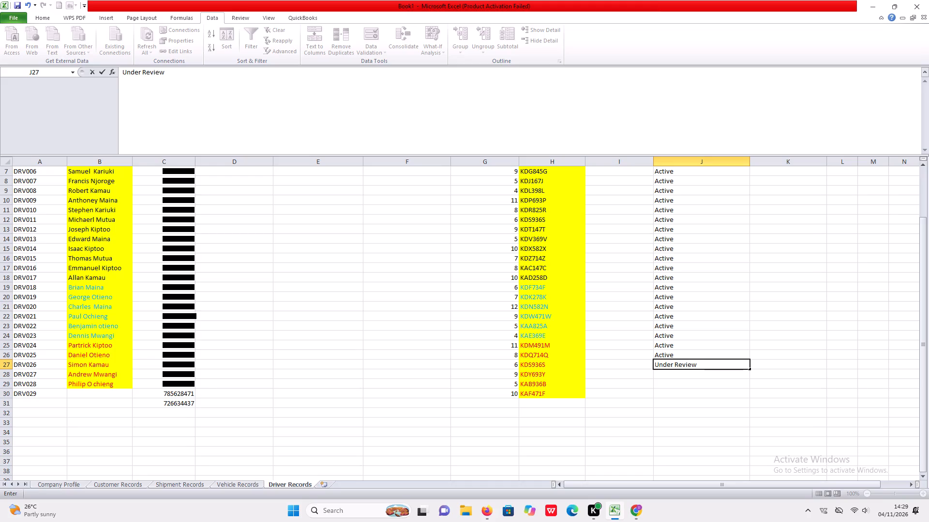
left_click(734, 365)
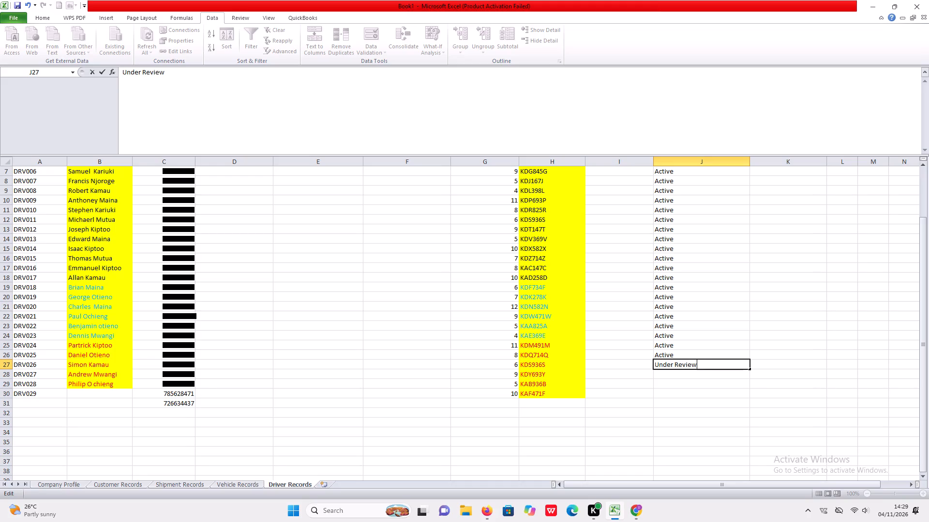
left_click(748, 366)
left_click_drag(750, 367, 749, 389)
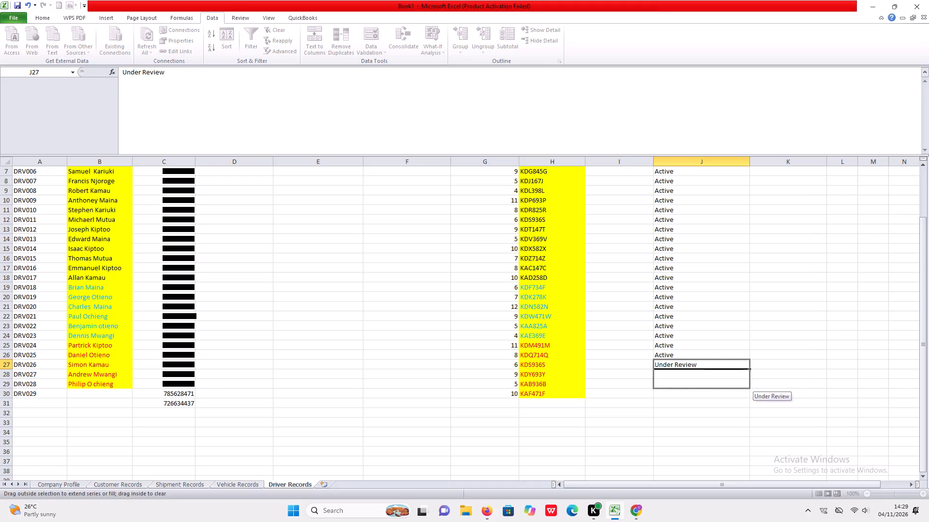
left_click_drag(749, 389, 752, 395)
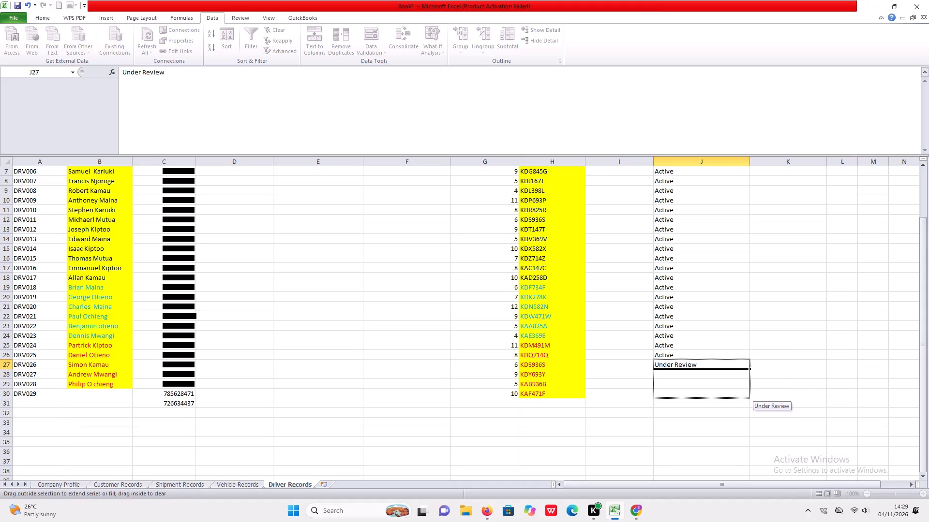
Copy the Active status from J3 into the empty Employment Status cell J4.
left_click(677, 262)
scroll(672, 260, "up", 3)
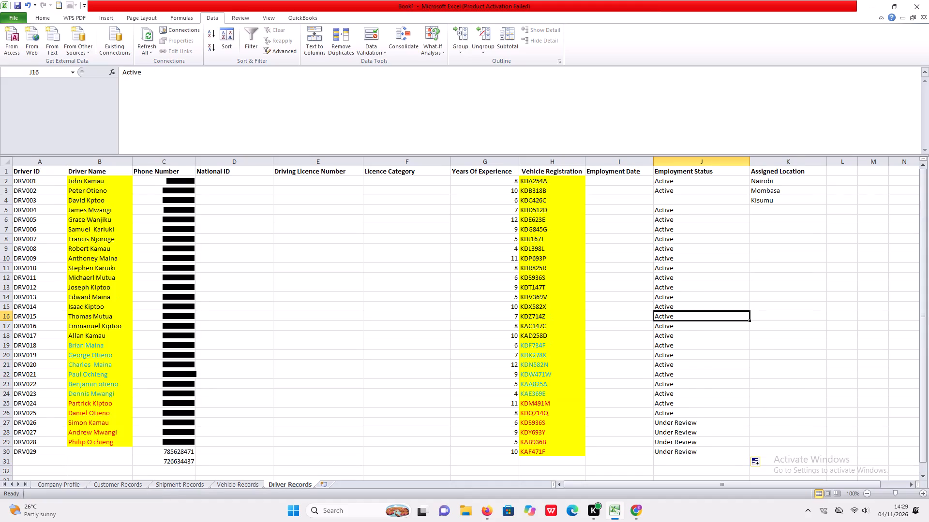
scroll(672, 260, "up", 2)
left_click(683, 197)
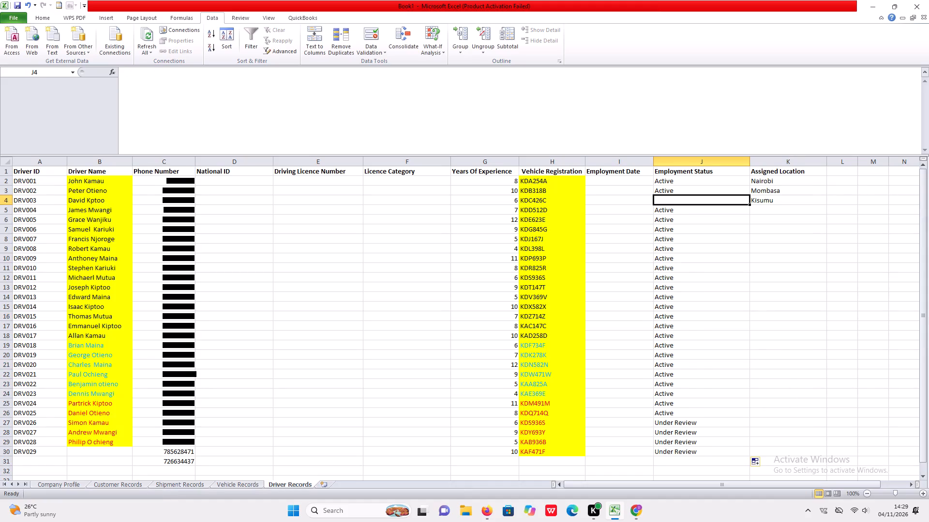
left_click(665, 190)
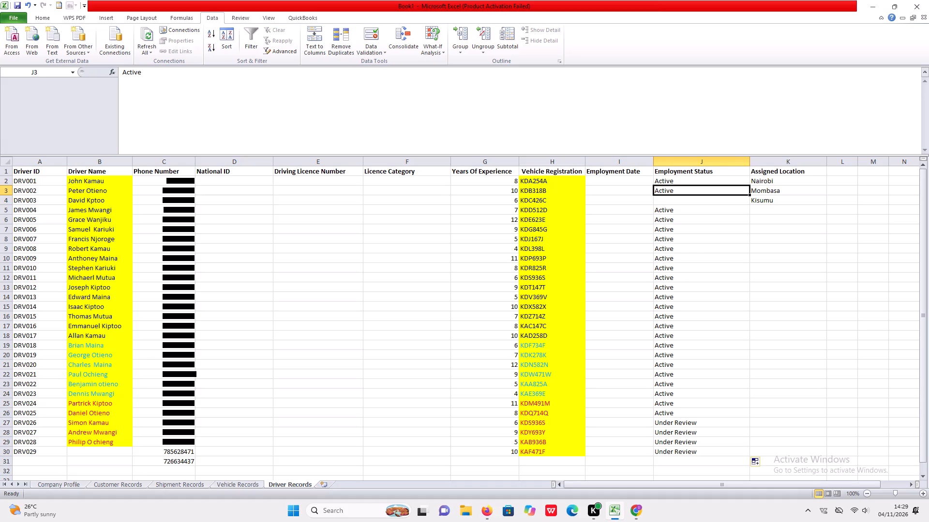
right_click(665, 190)
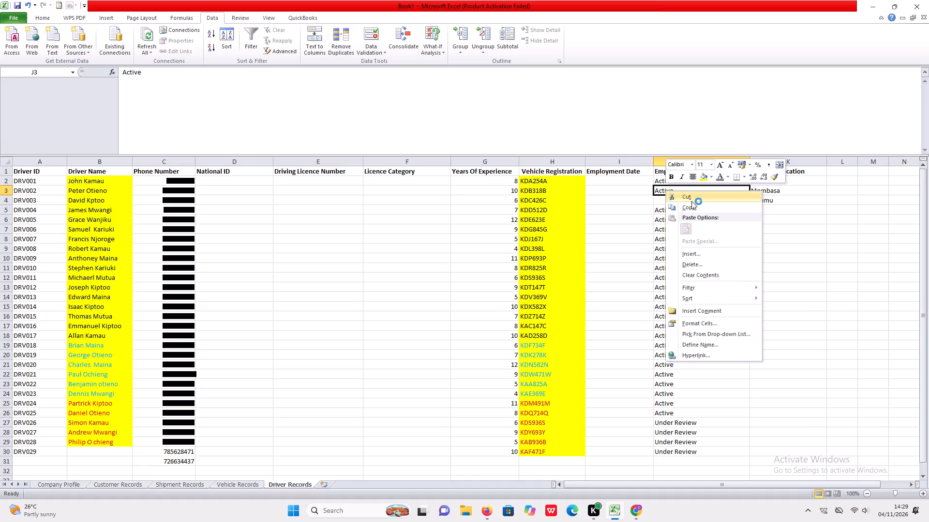
left_click(691, 205)
left_click(669, 203)
right_click(669, 203)
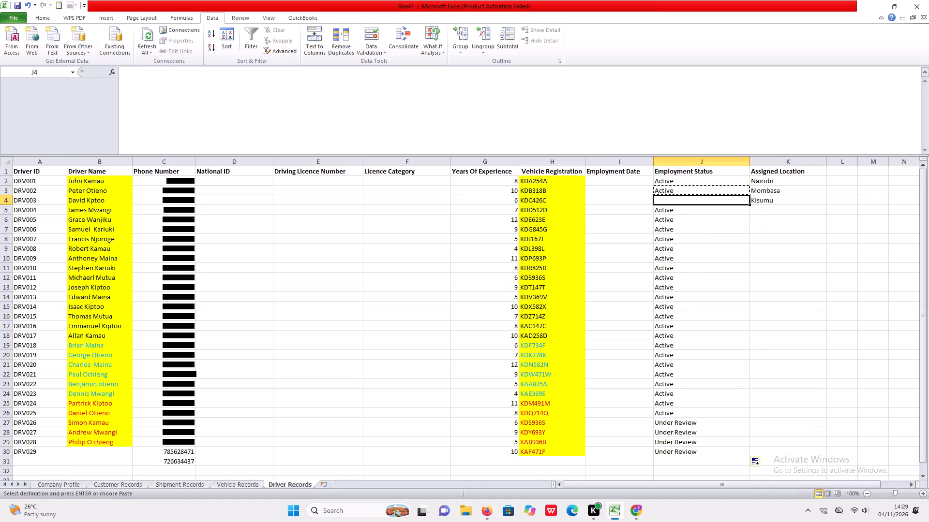
right_click(668, 199)
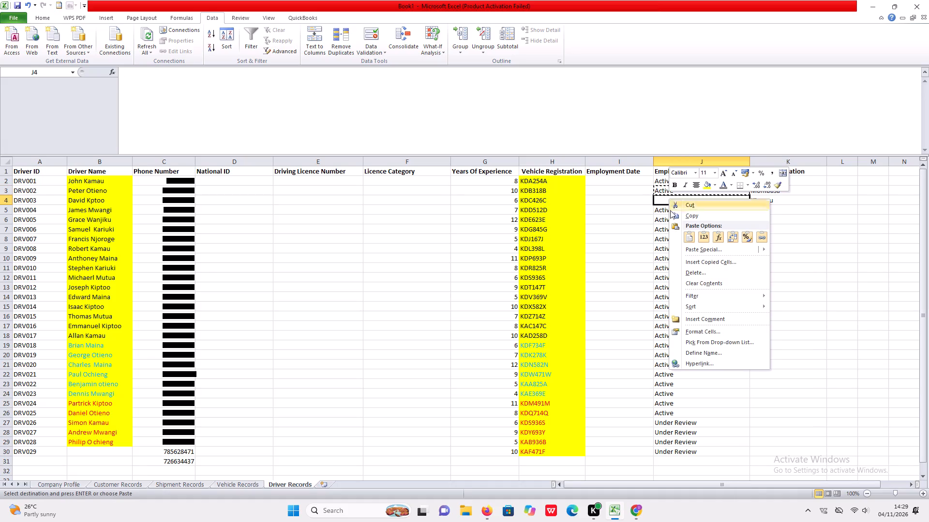
left_click(684, 239)
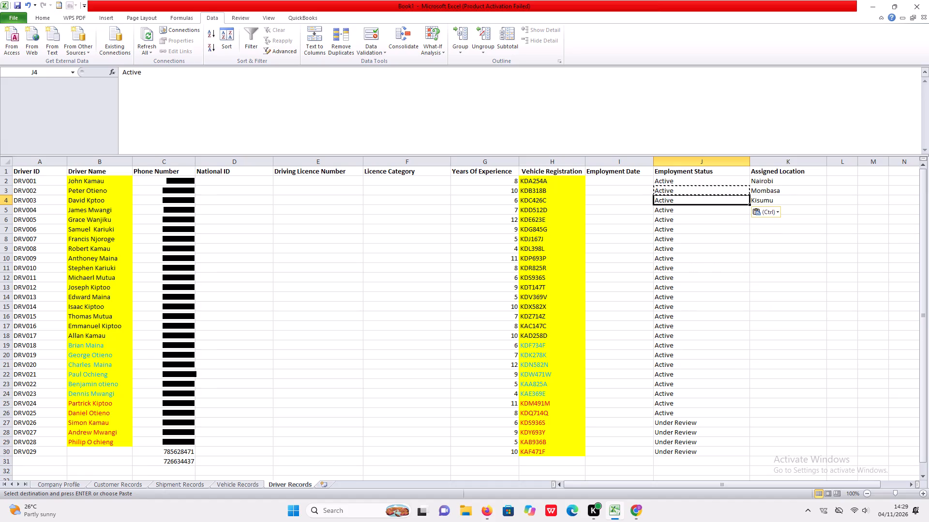
Copy the Delivery County values E2:E30 from the Shipment Records sheet and paste them at K5 under Assigned Location in Driver Records.
left_click(786, 212)
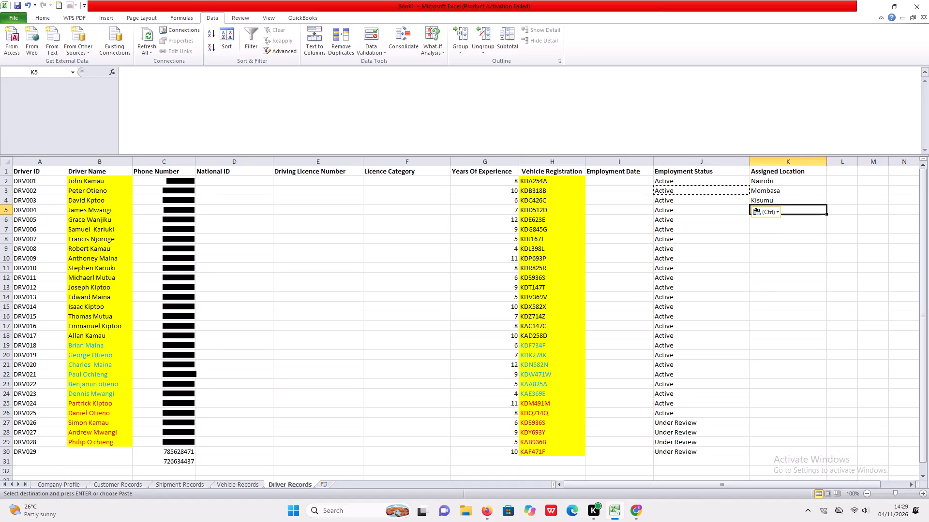
left_click(880, 216)
left_click(782, 209)
left_click(181, 485)
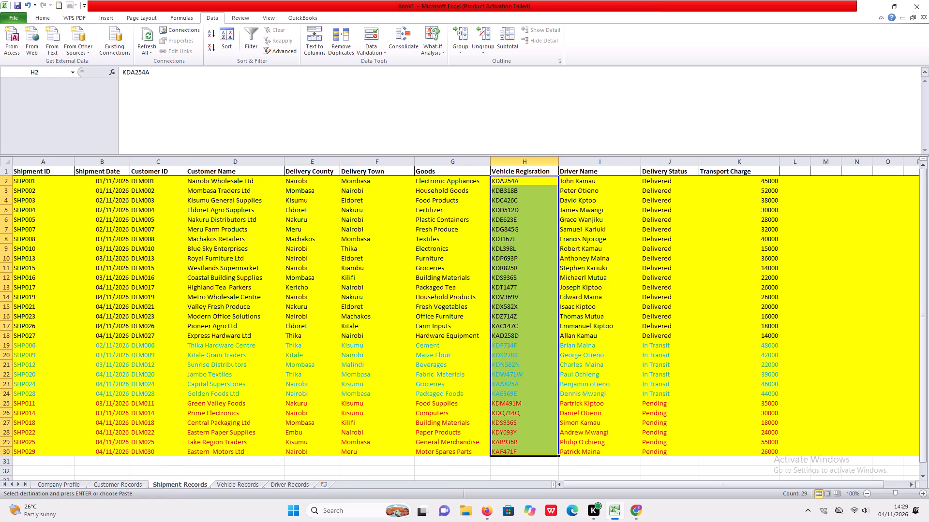
left_click_drag(294, 181, 301, 420)
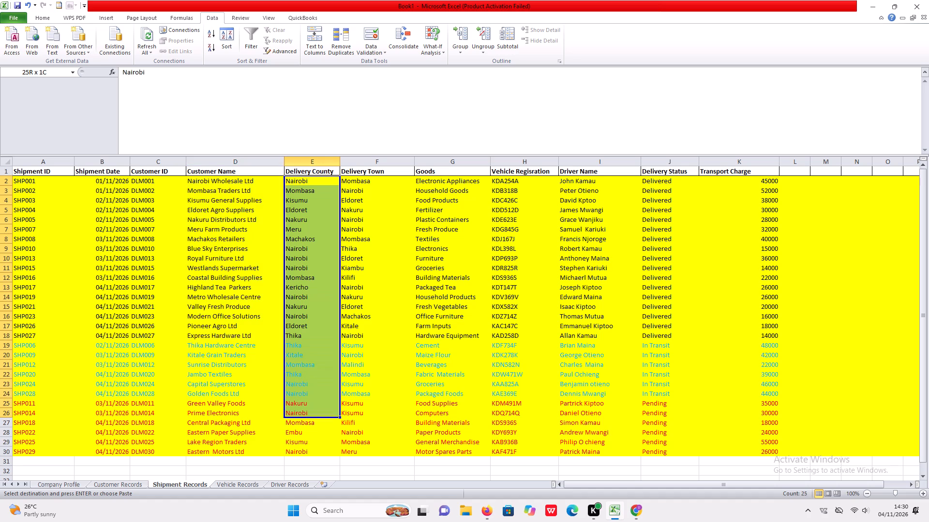
left_click_drag(301, 420, 304, 452)
right_click(304, 452)
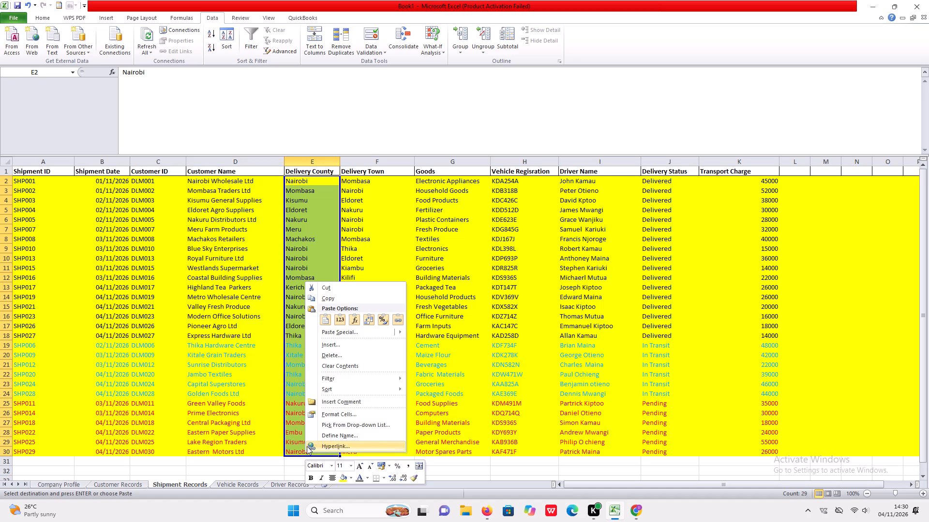
left_click(335, 299)
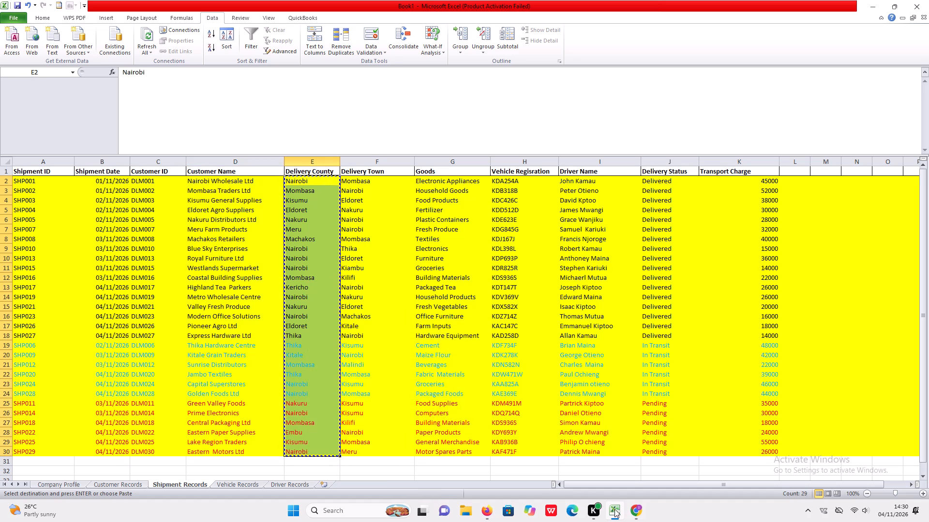
left_click(295, 488)
left_click(295, 487)
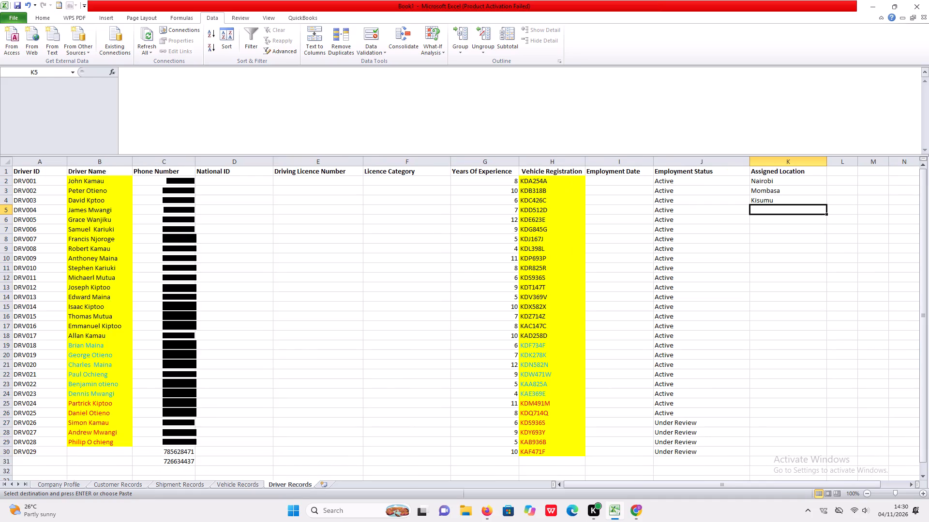
left_click(769, 209)
right_click(775, 209)
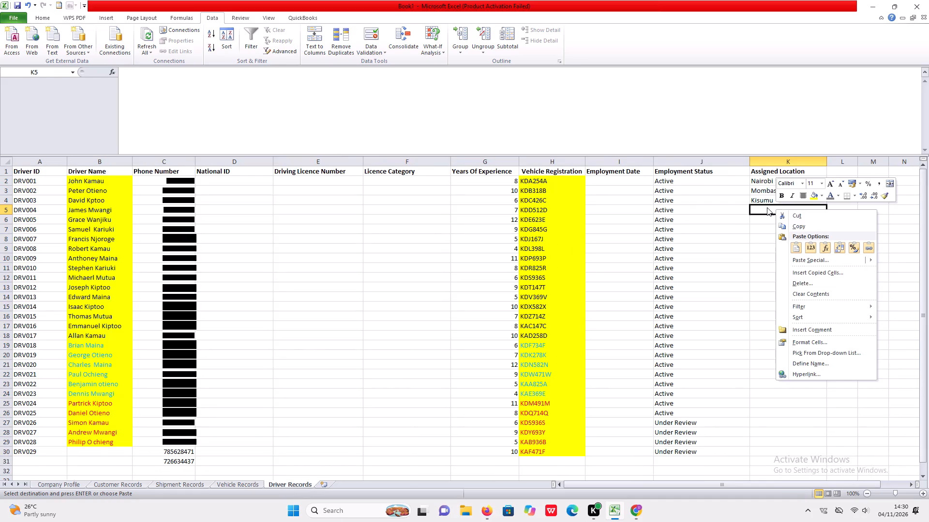
left_click(796, 253)
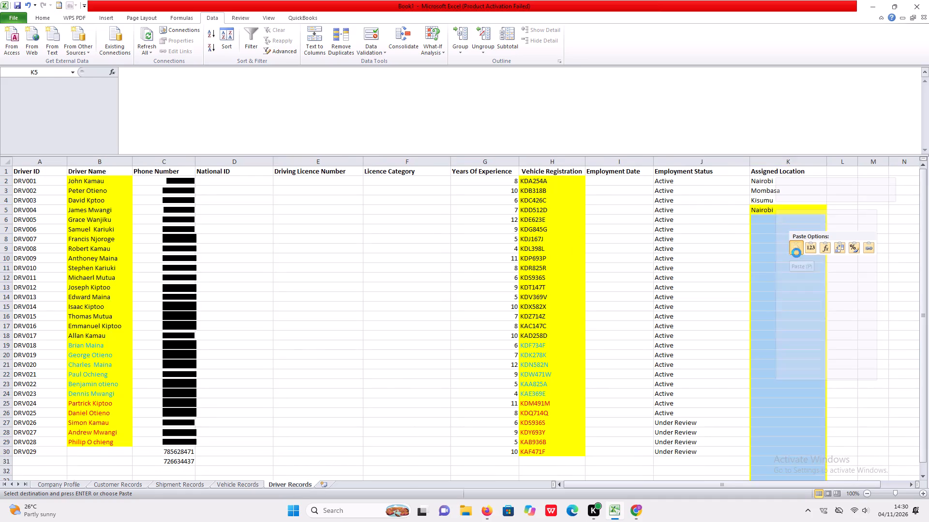
Delete the surplus pasted Assigned Location cells K31:K33 below the last driver row, shifting cells left.
scroll(766, 328, "down", 1)
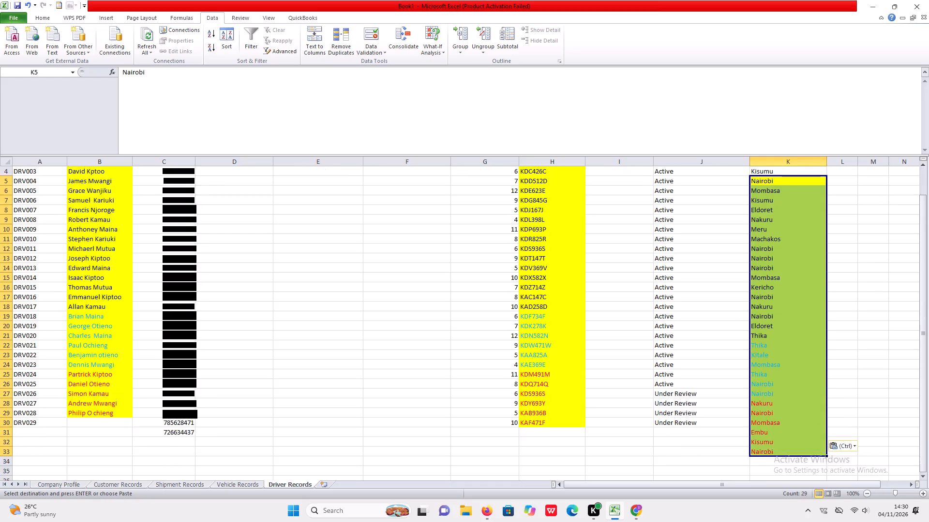
scroll(766, 328, "down", 1)
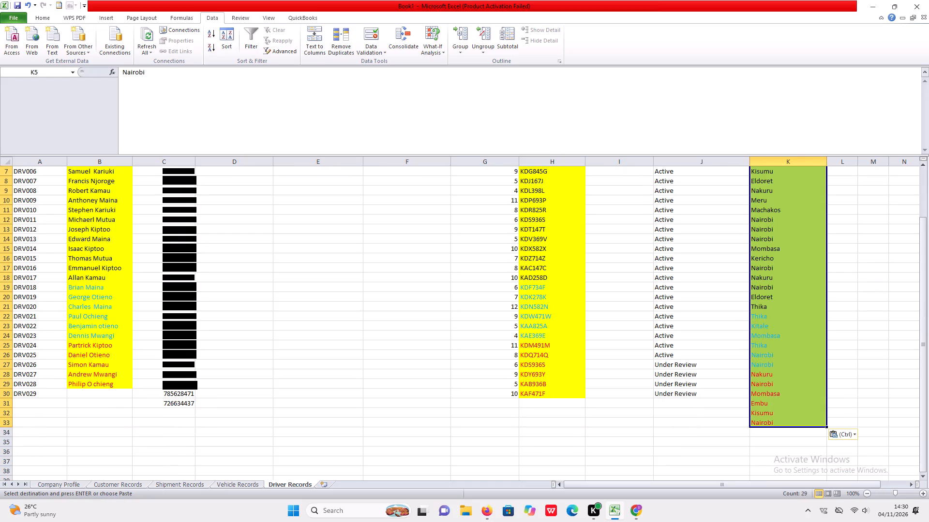
left_click(755, 401)
left_click_drag(759, 405, 762, 415)
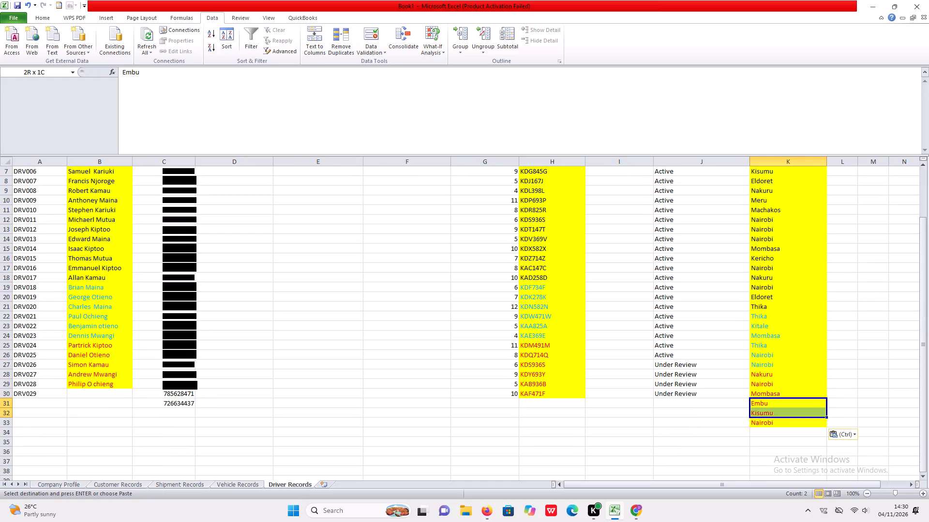
left_click_drag(762, 415, 764, 420)
right_click(764, 420)
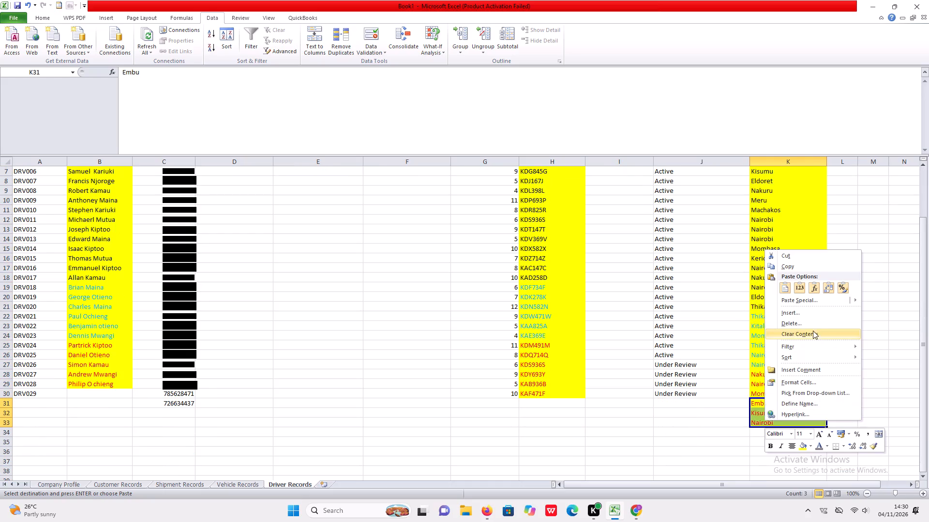
left_click(798, 323)
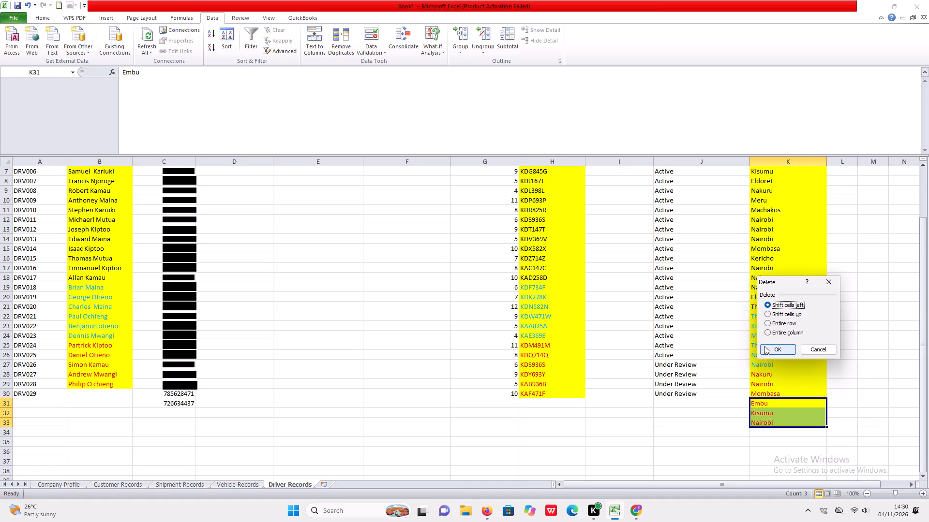
left_click(775, 346)
left_click(867, 373)
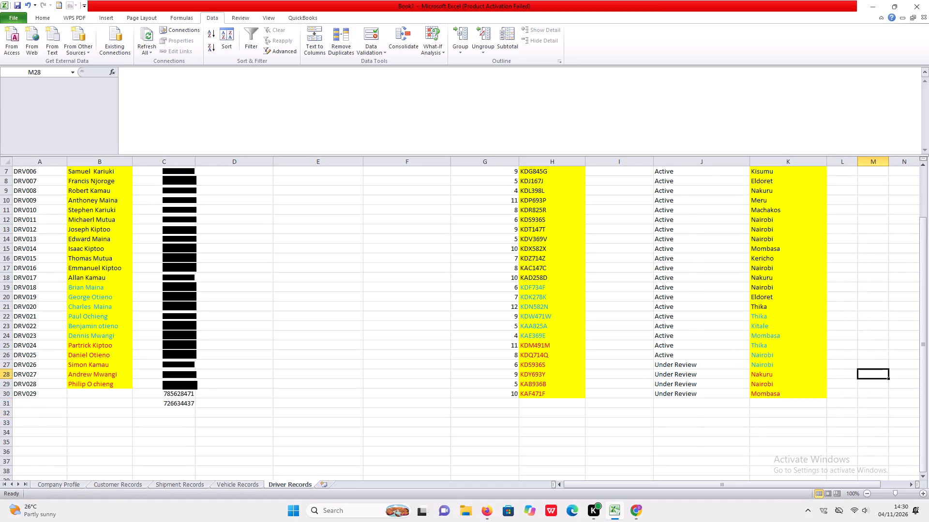
Enter CE as the Licence Category in F2 and fill it down through F4.
scroll(708, 341, "up", 7)
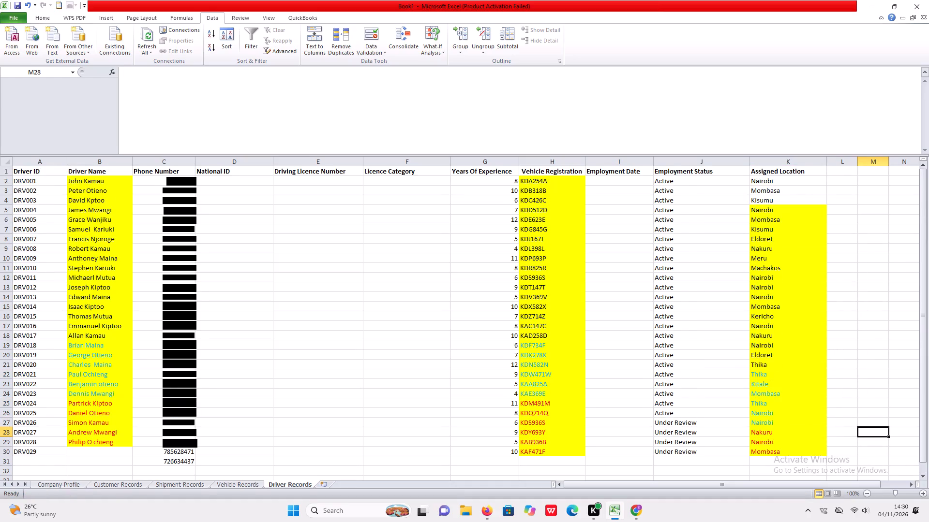
scroll(500, 289, "down", 1)
scroll(501, 289, "up", 4)
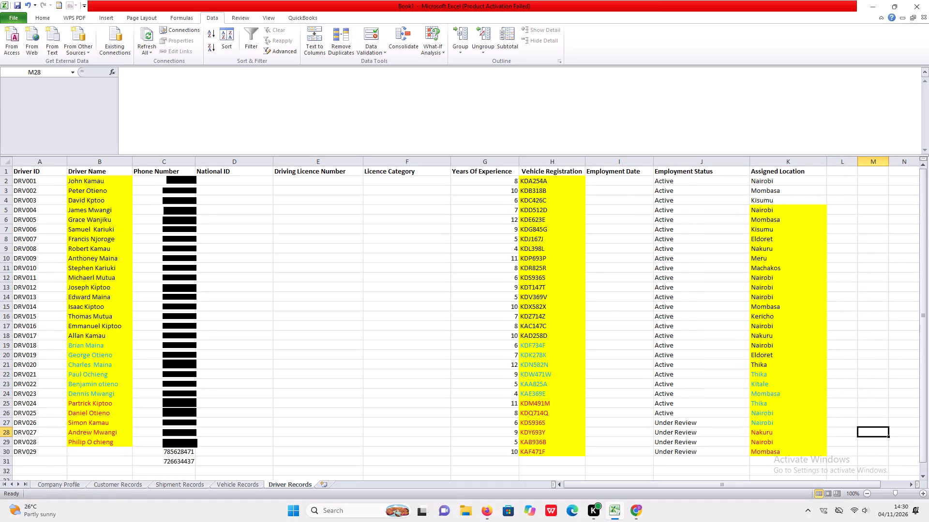
left_click(427, 184)
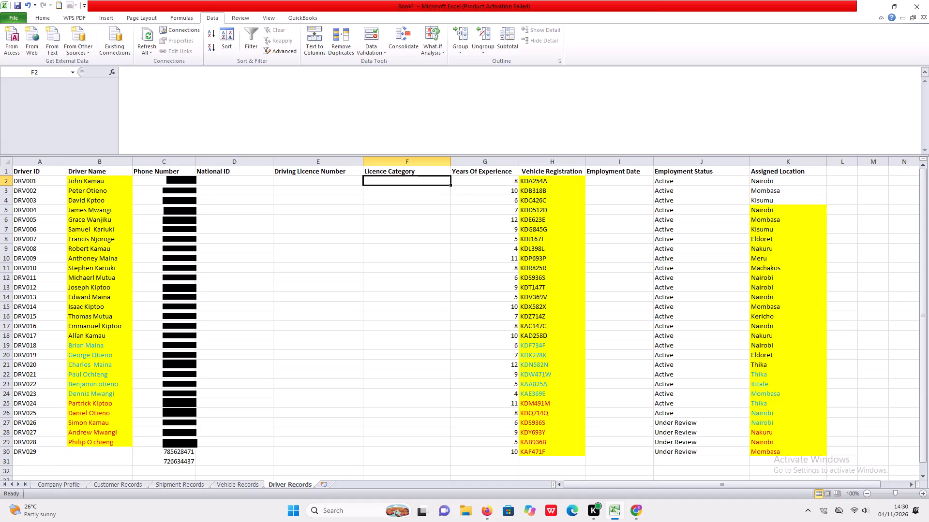
key("c")
key("e")
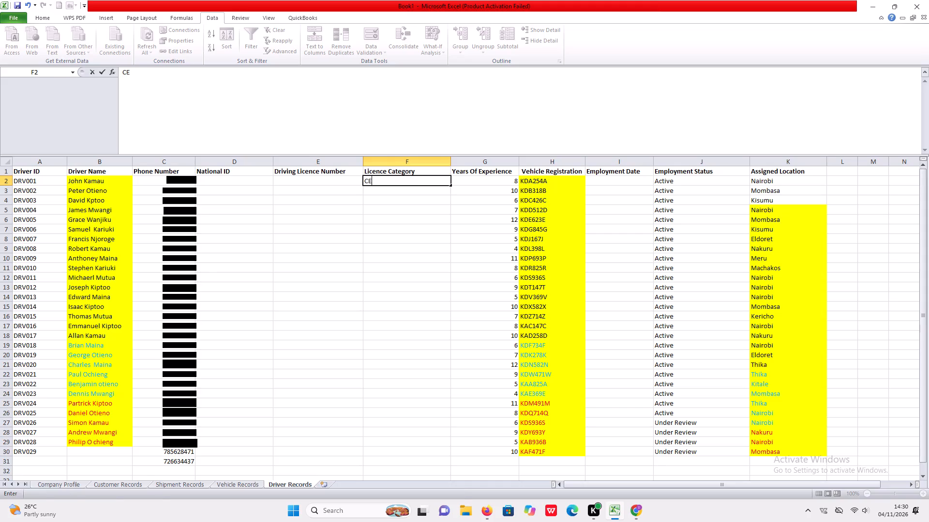
left_click_drag(450, 185, 445, 201)
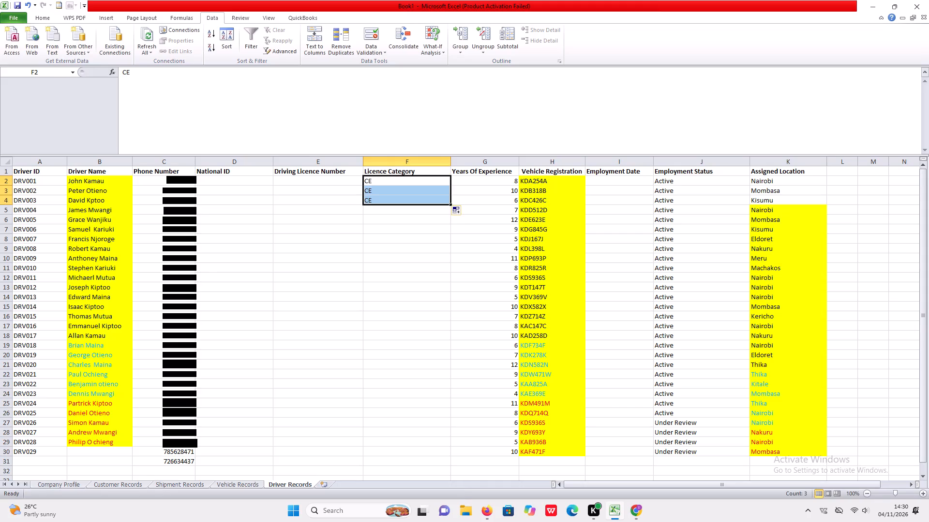
Enter the Licence Category for DRV004 to DRV007: C1 in F5, CE in F6 and F7, and C1 in F8.
left_click(387, 211)
key("c")
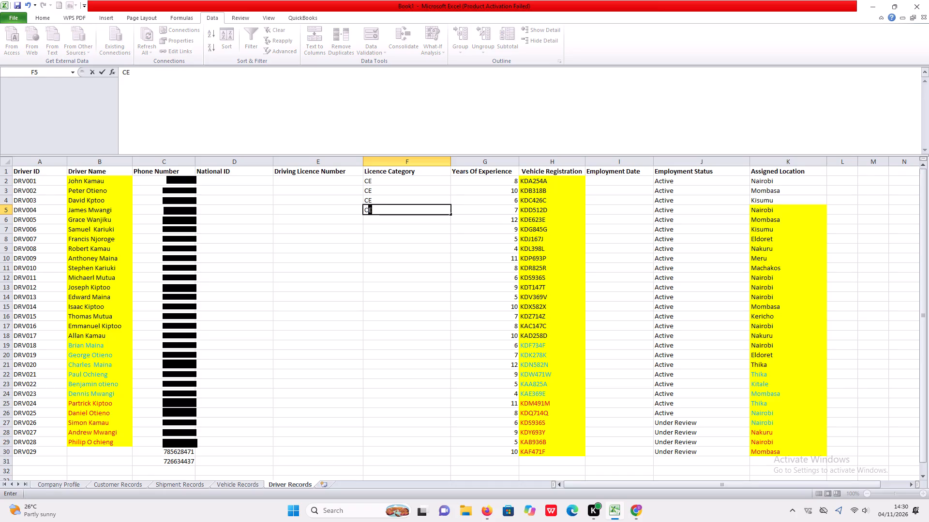
key("1")
key("Down")
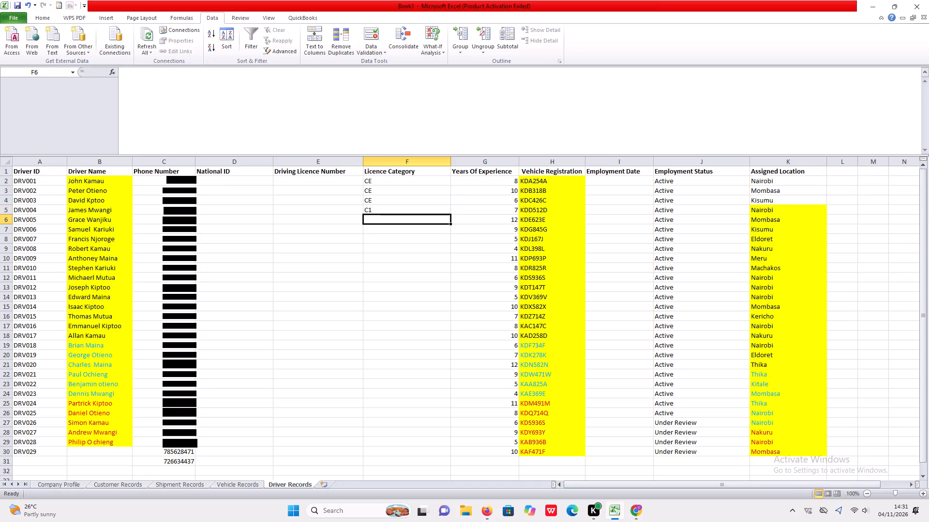
type("CE")
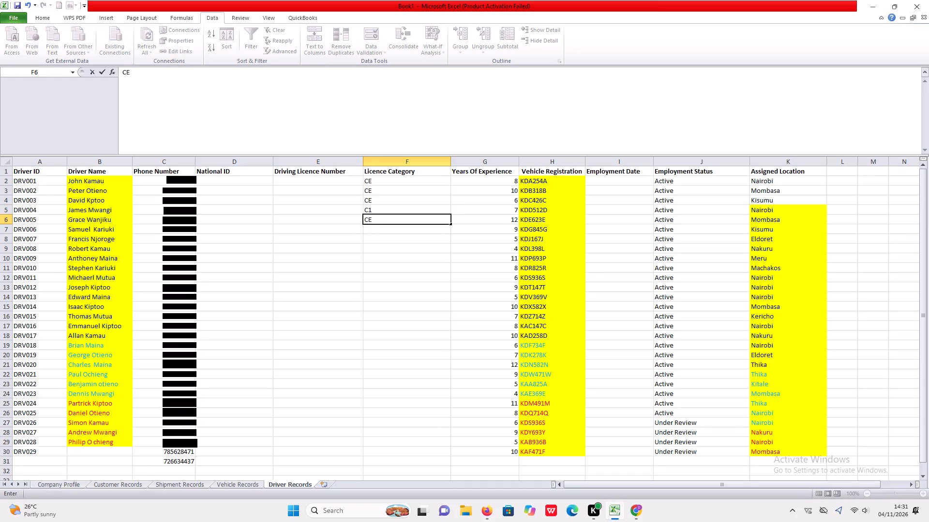
key("Down")
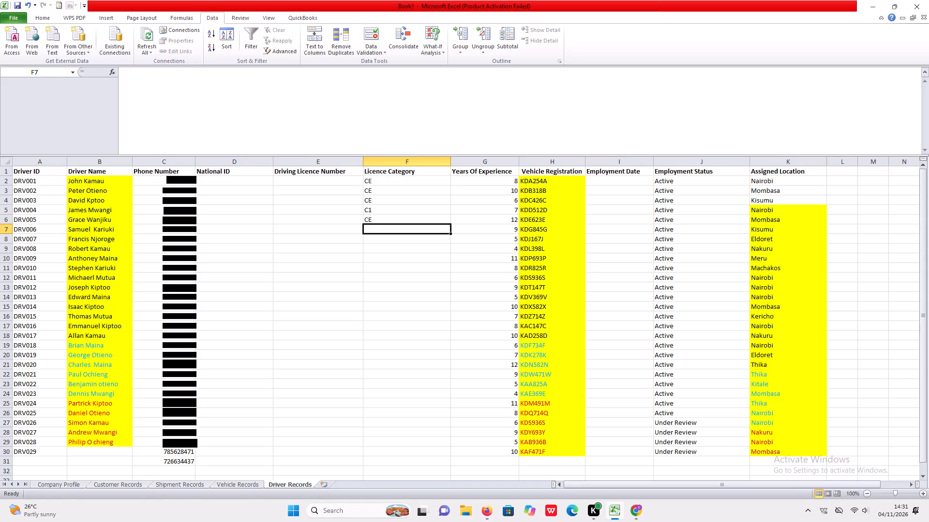
type("CE")
key("Down")
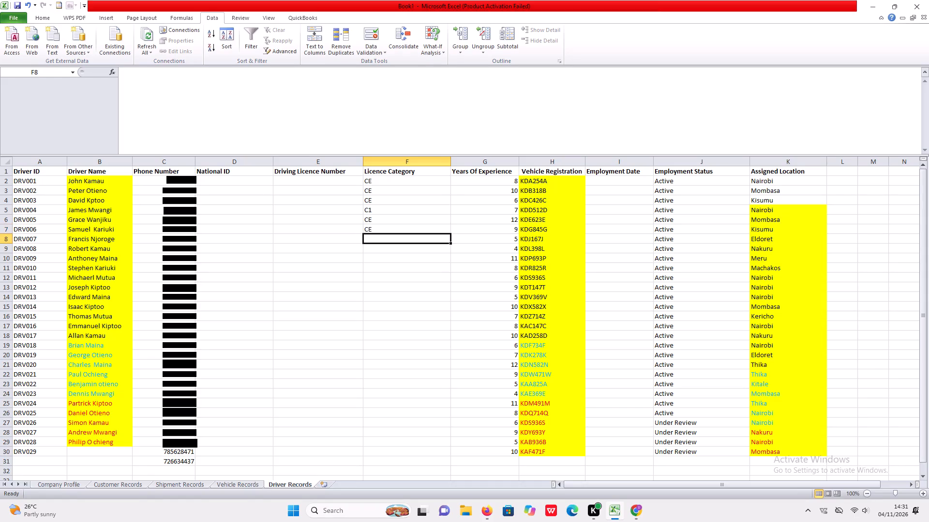
key("c")
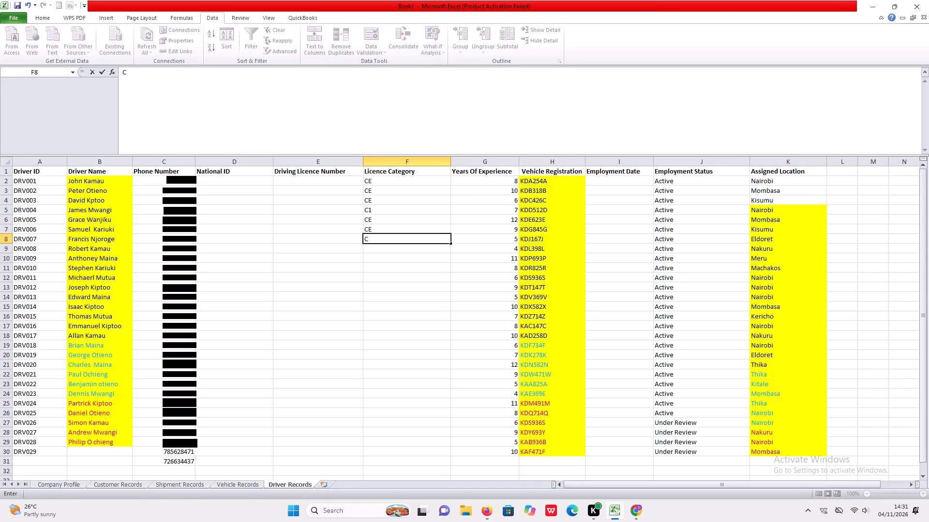
key("1")
key("Down")
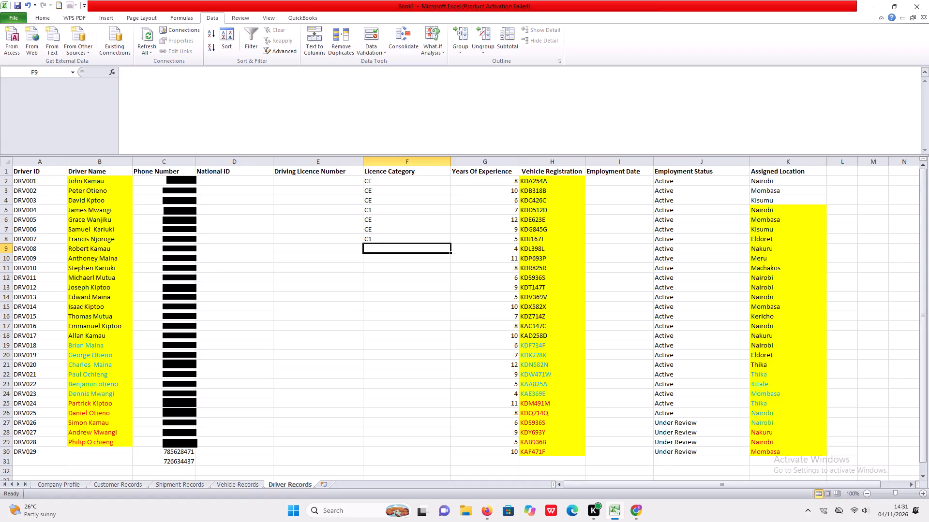
Enter the Licence Category for DRV008 to DRV011: CE in F9, F10 and F11, and C1 in F12.
type("CE")
key("Down")
type("CE")
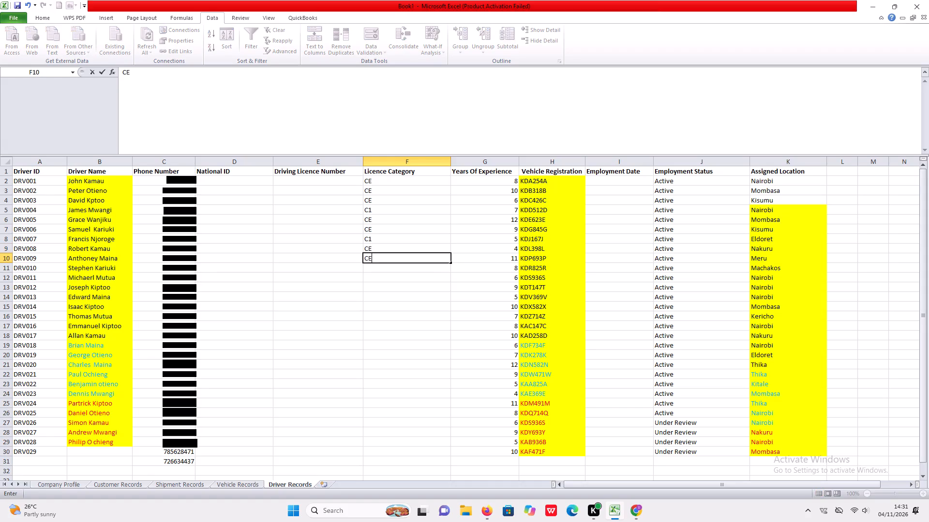
key("Down")
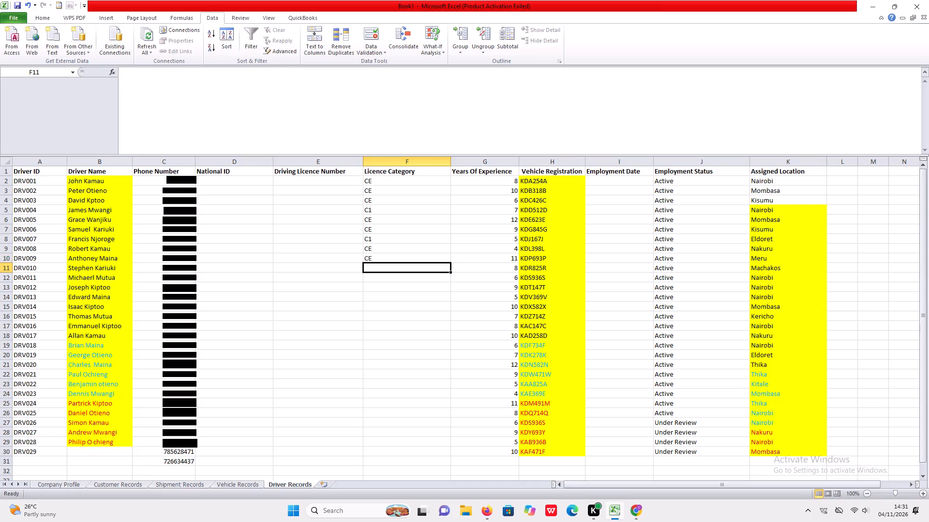
type("CE")
key("Down")
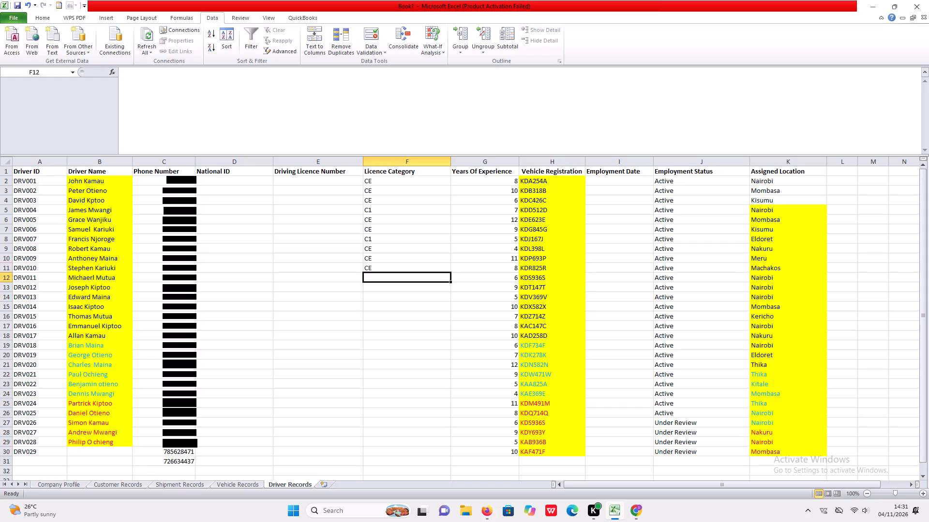
type("C1")
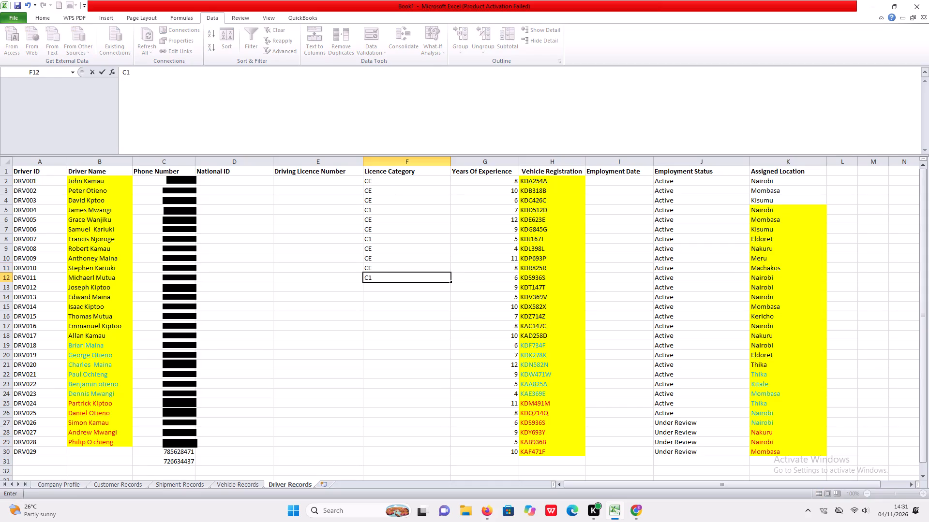
key("Down")
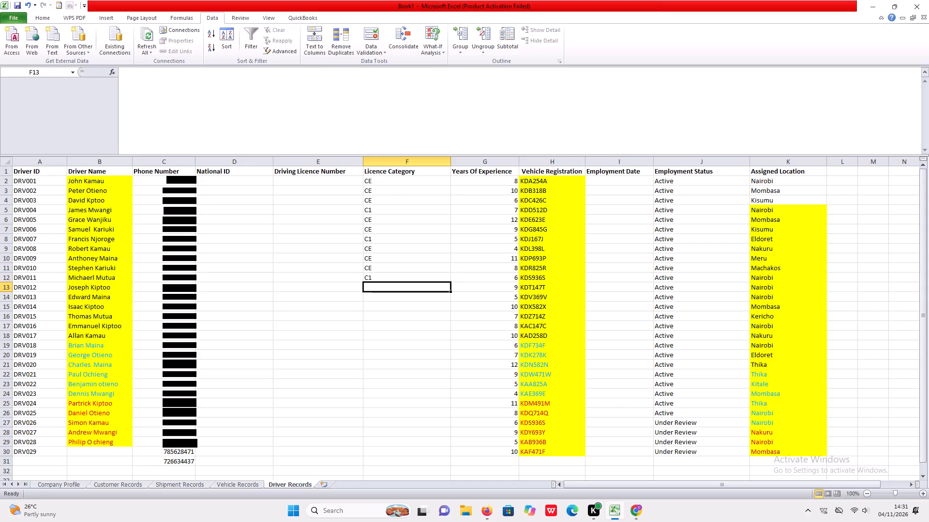
Enter the Licence Category for DRV012 to DRV015: CE in F13, and C1 in F14, F15 and F16.
type("CE")
key("Down")
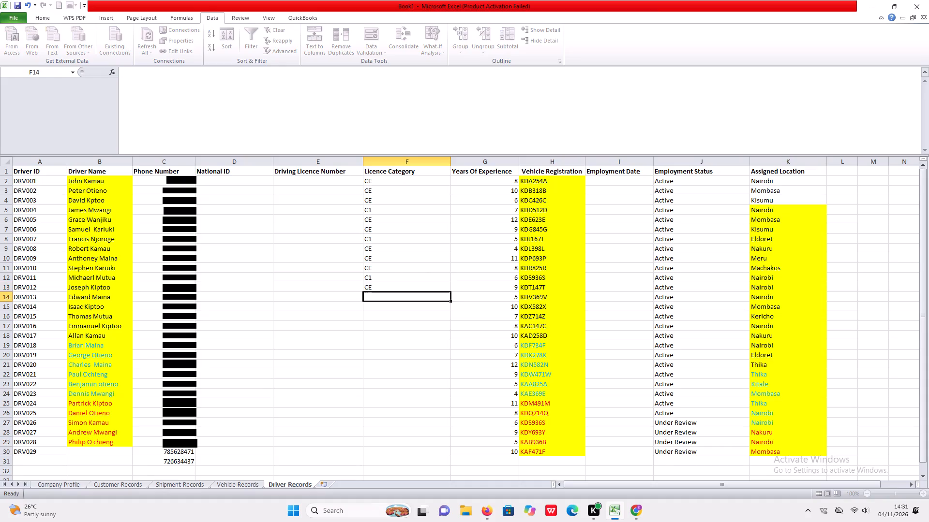
key("c")
key("1")
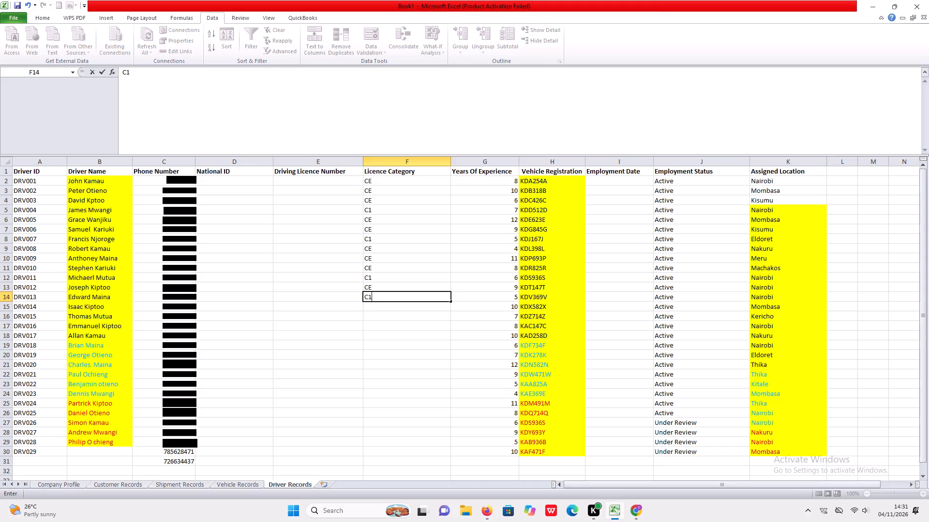
type("C1")
key("BackSpace")
key("BackSpace")
key("Down")
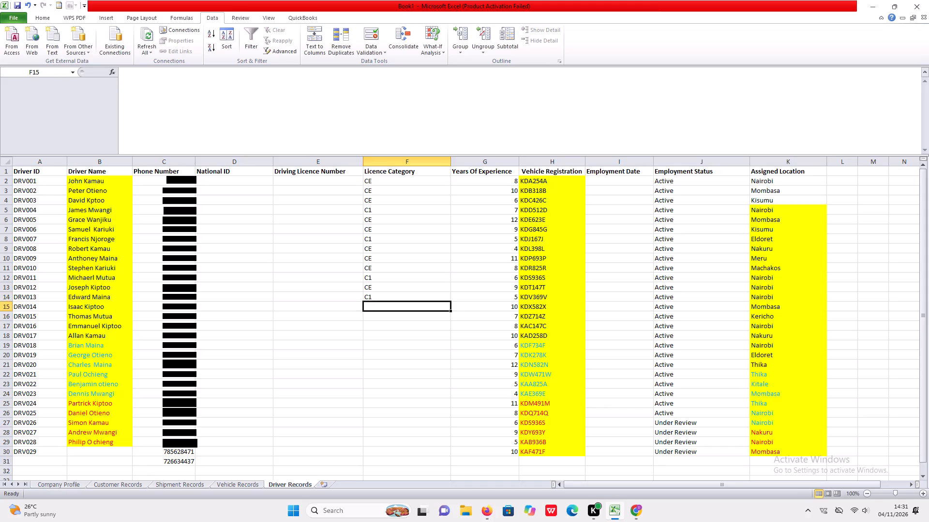
key("c")
key("1")
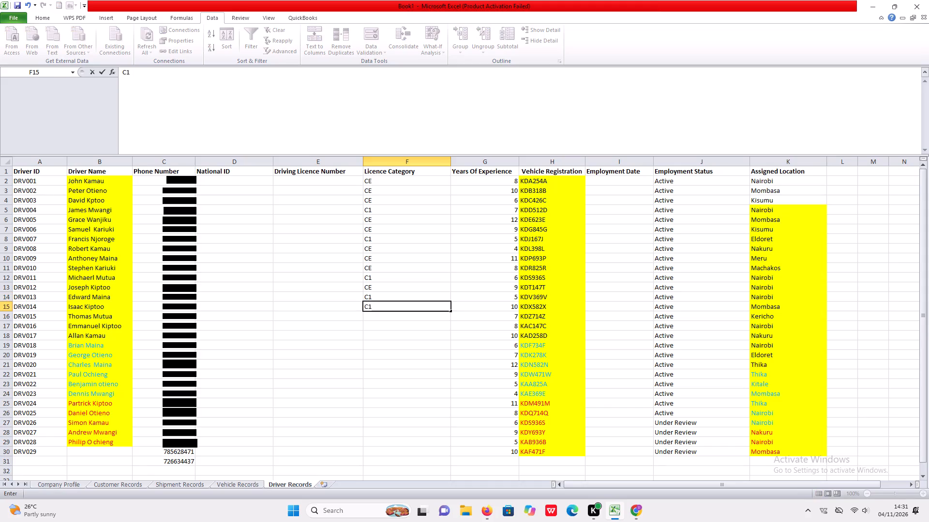
key("Down")
type("C1")
key("Down")
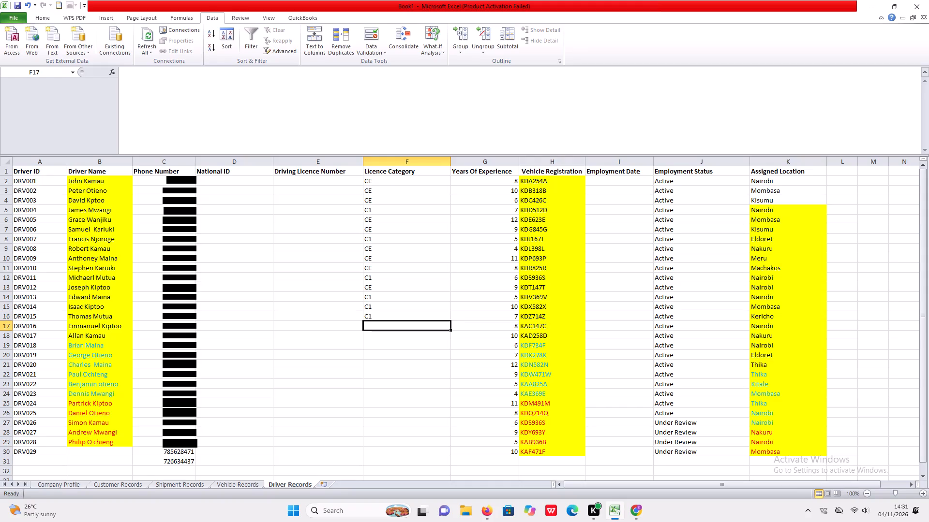
Enter CE as the Licence Category for DRV016 to DRV022 in cells F17 through F23.
type("CE")
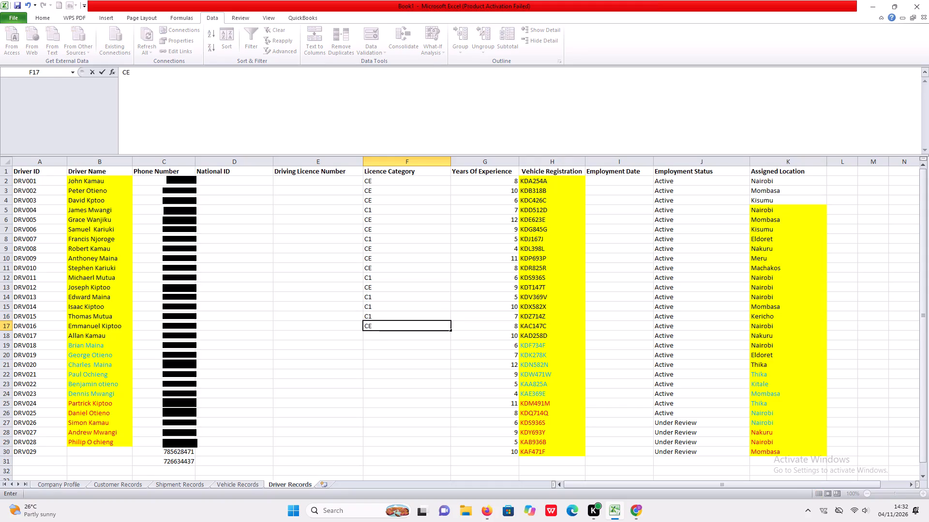
key("Down")
type("CE")
key("Down")
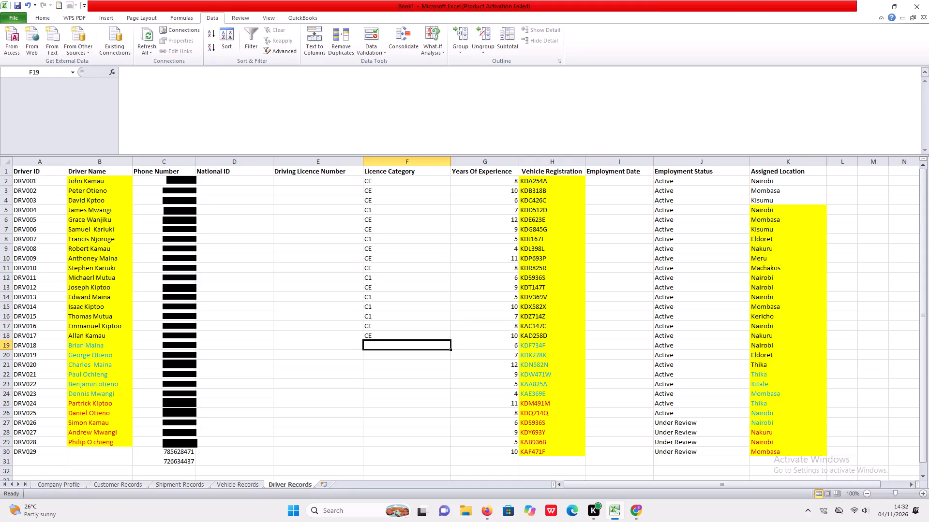
type("CE")
key("Down")
type("CE")
key("Down")
type("CE")
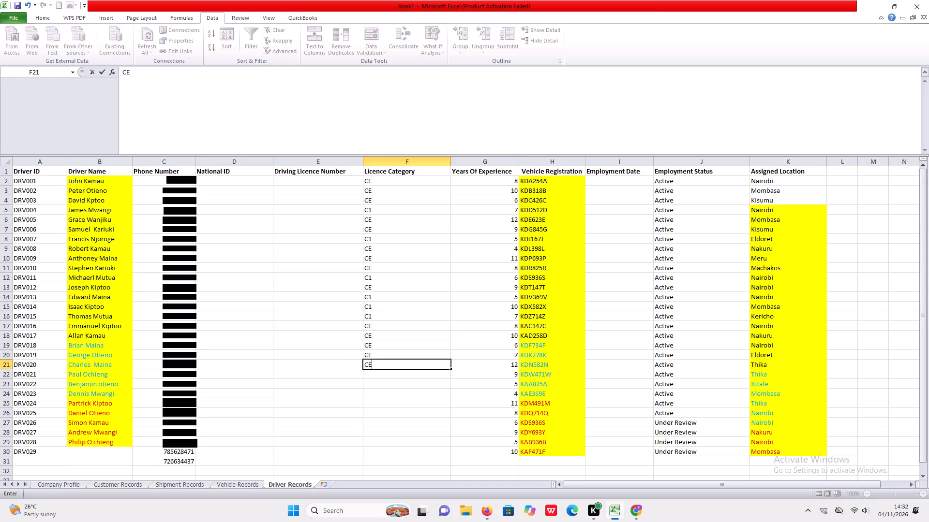
key("Down")
type("CE")
key("Down")
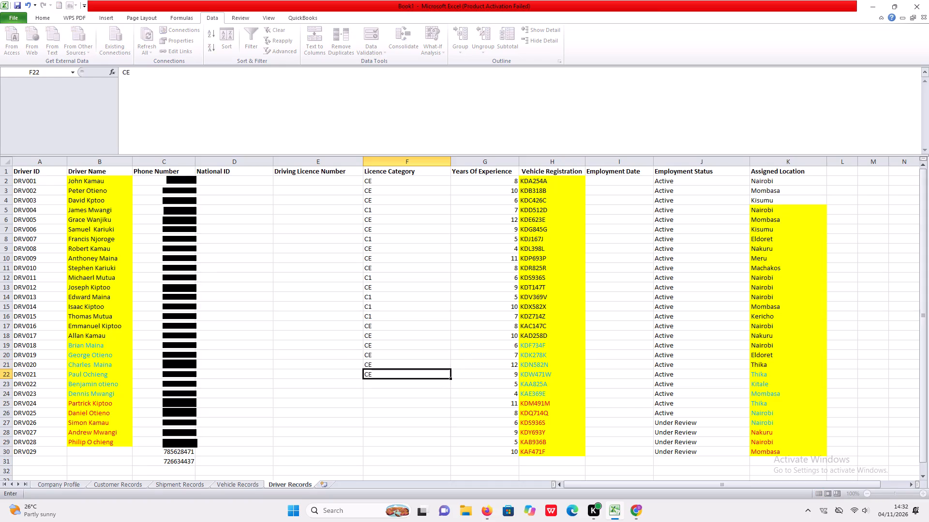
type("CE")
key("Down")
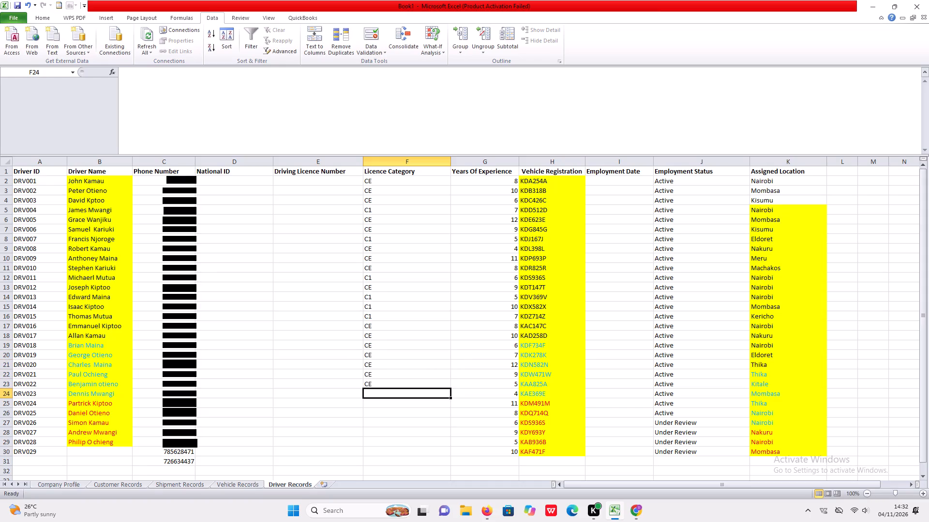
Enter CE as the Licence Category for DRV023 to DRV025 in cells F24 through F26.
type("CE")
key("Down")
type("CE")
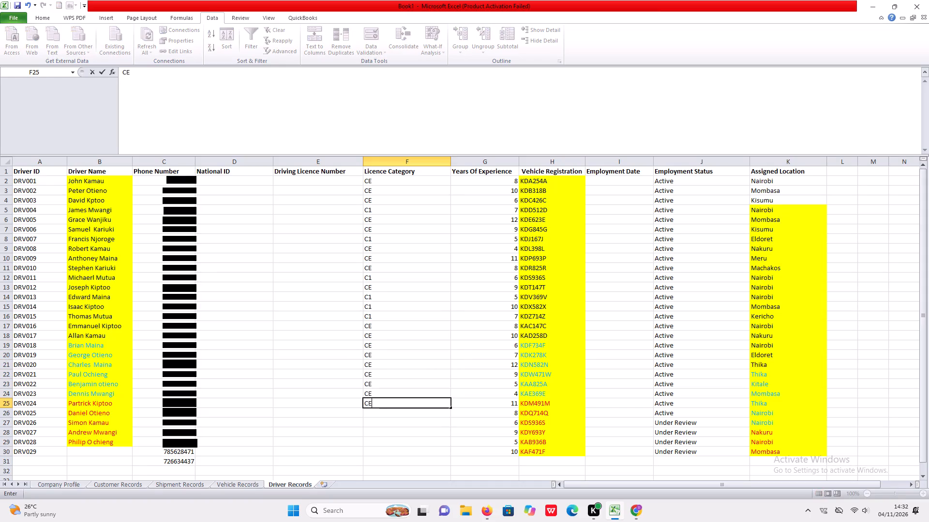
key("Down")
type("CE")
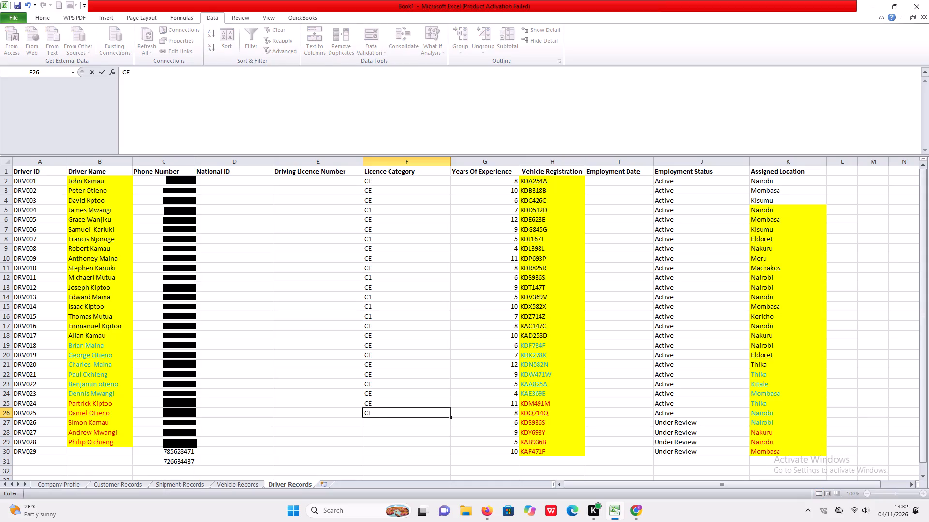
key("Down")
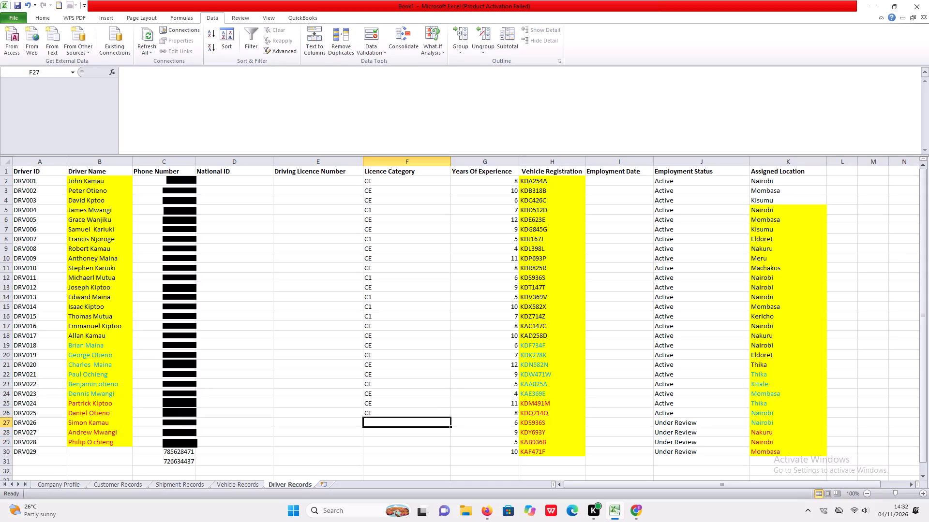
Enter C1 as the Licence Category in cells F27 through F31, covering DRV026 to DRV029 and the row below.
type("C1")
key("Down")
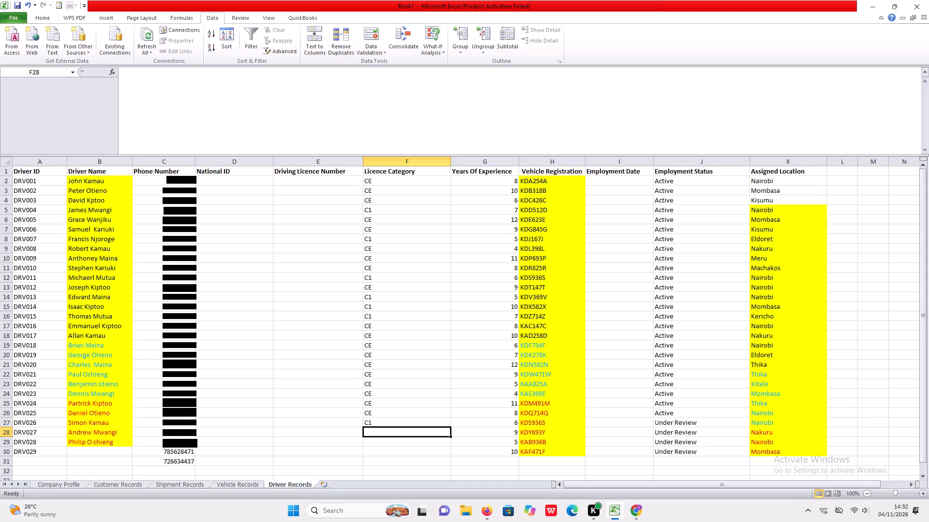
type("C1")
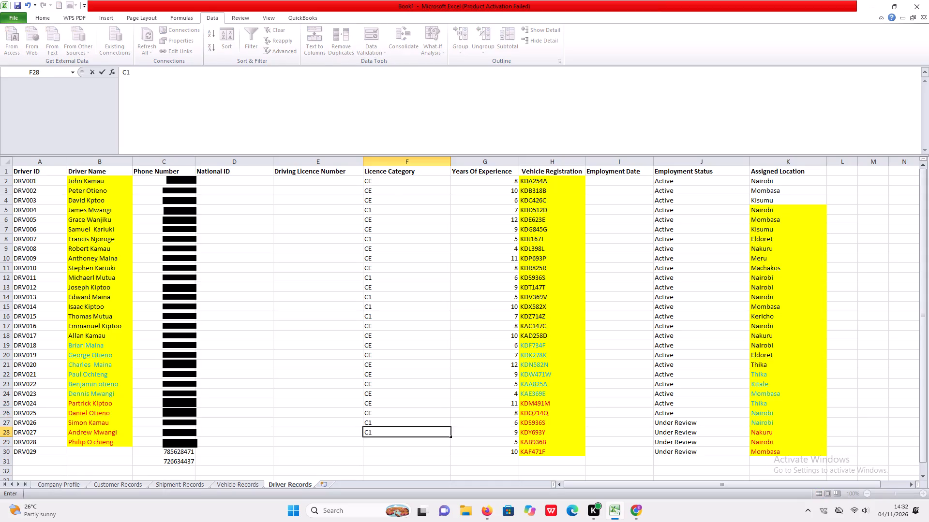
key("Down")
type("C1")
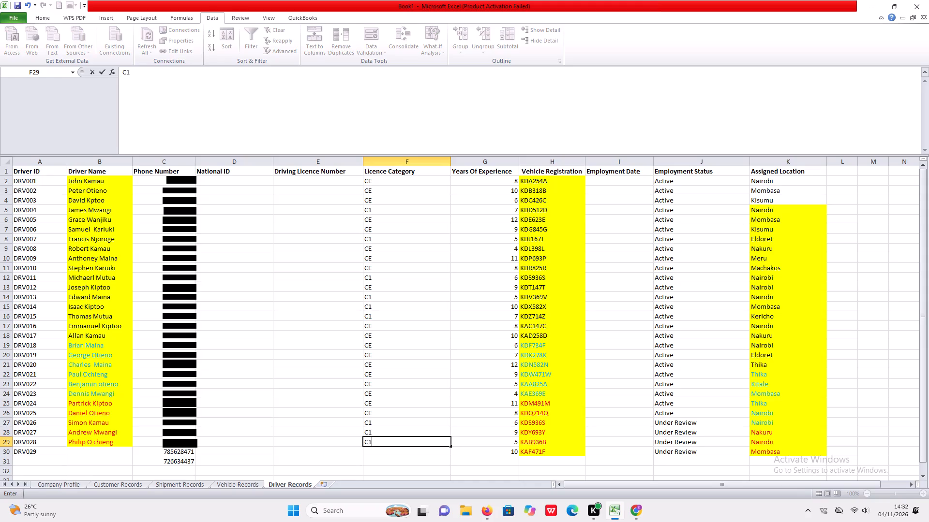
key("Down")
type("C1")
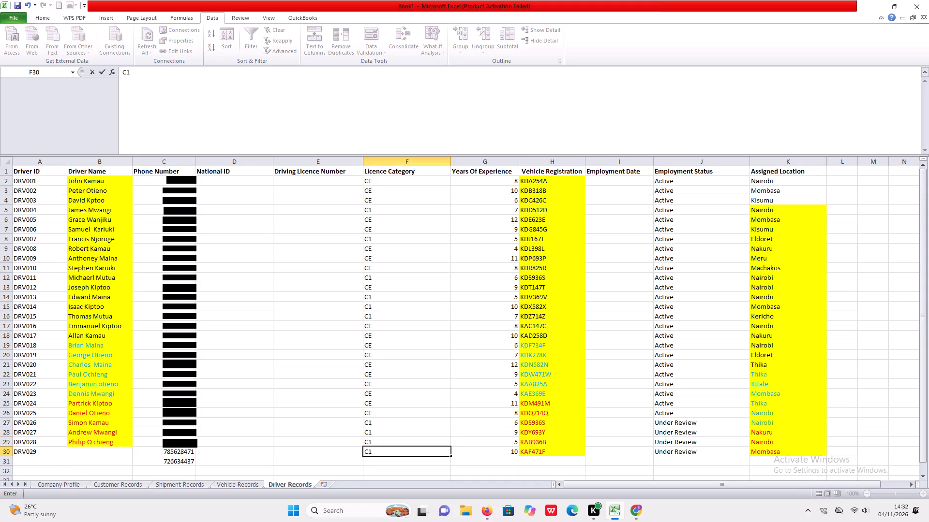
key("Down")
type("C1")
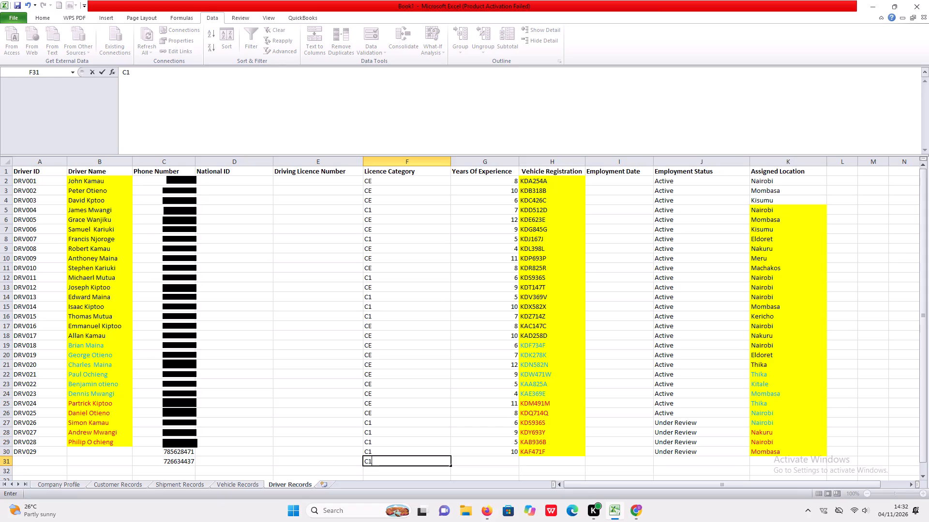
Delete the entire row 31, the surplus row without a Driver ID below DRV029.
left_click(10, 460)
right_click(10, 460)
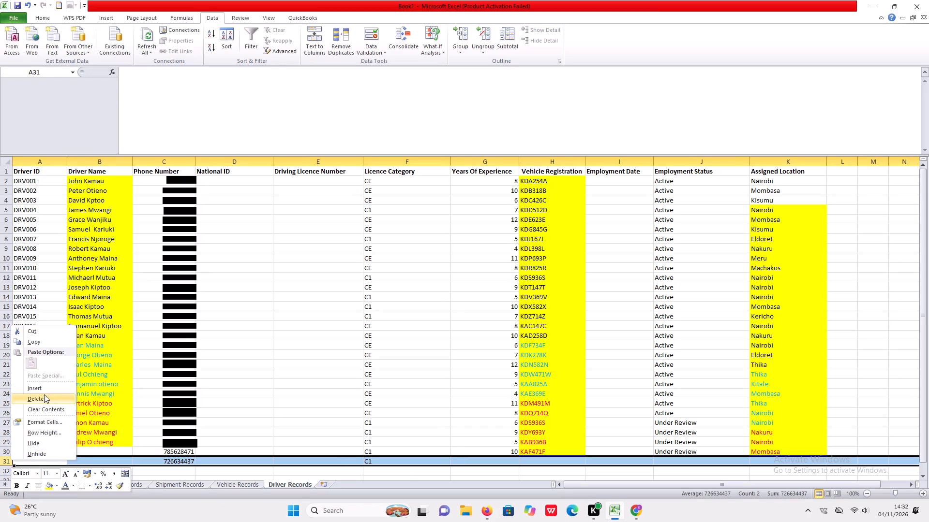
left_click(45, 399)
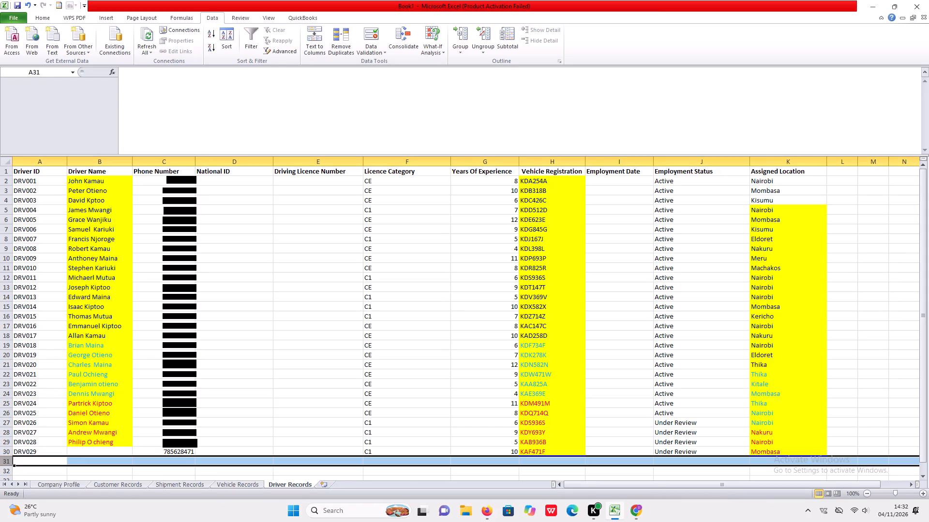
left_click(333, 336)
scroll(328, 329, "up", 2)
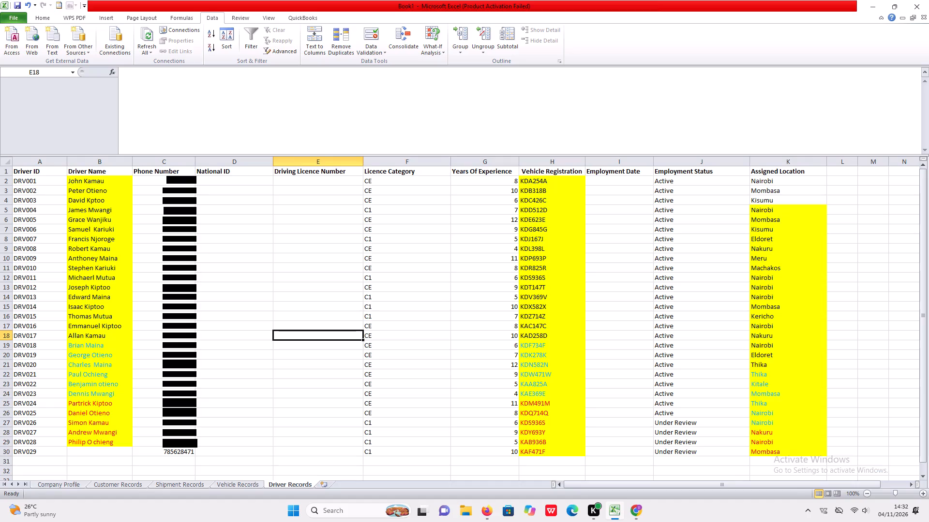
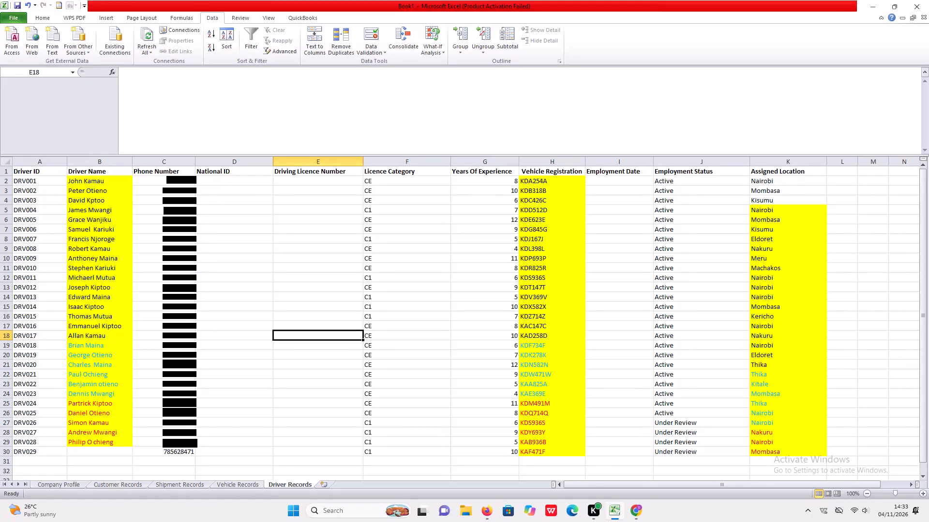
Enter Sample001 as the National ID for DRV001 in cell D2.
left_click(230, 183)
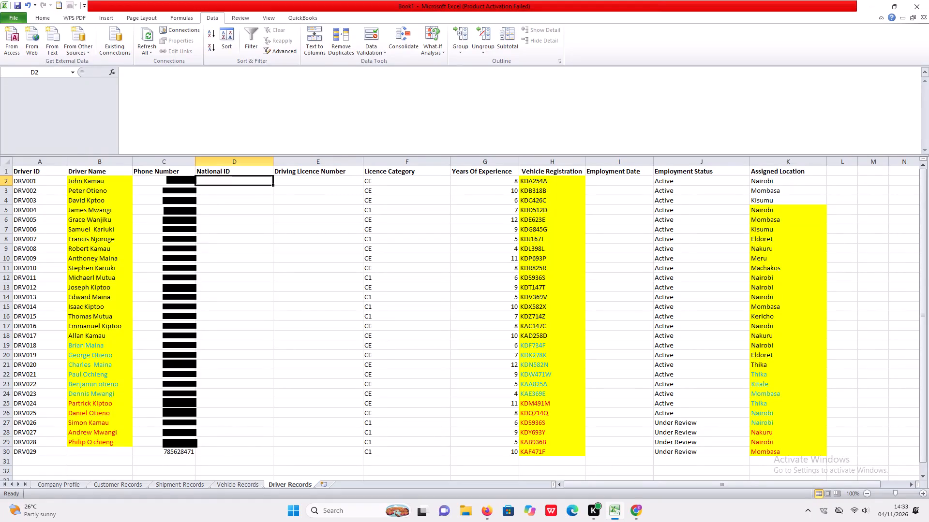
key("s")
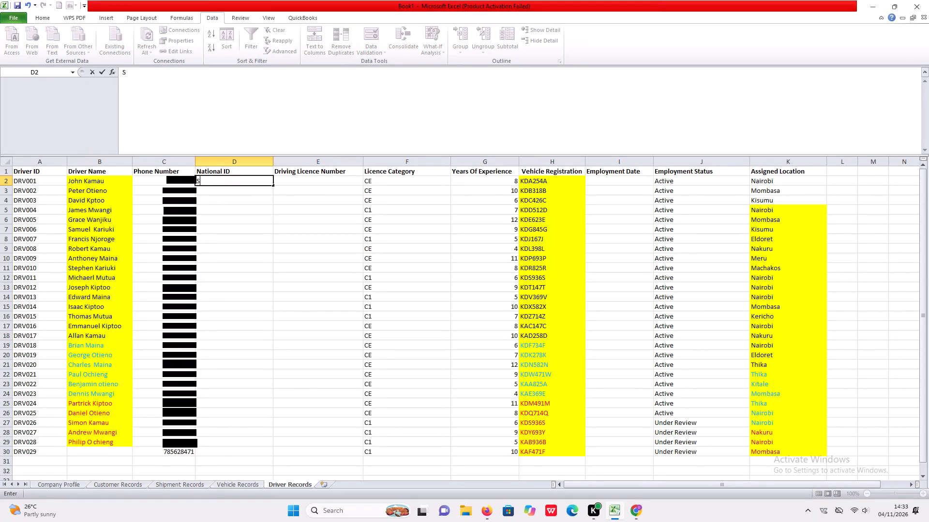
type("an")
key("BackSpace")
type("mpl")
key("e")
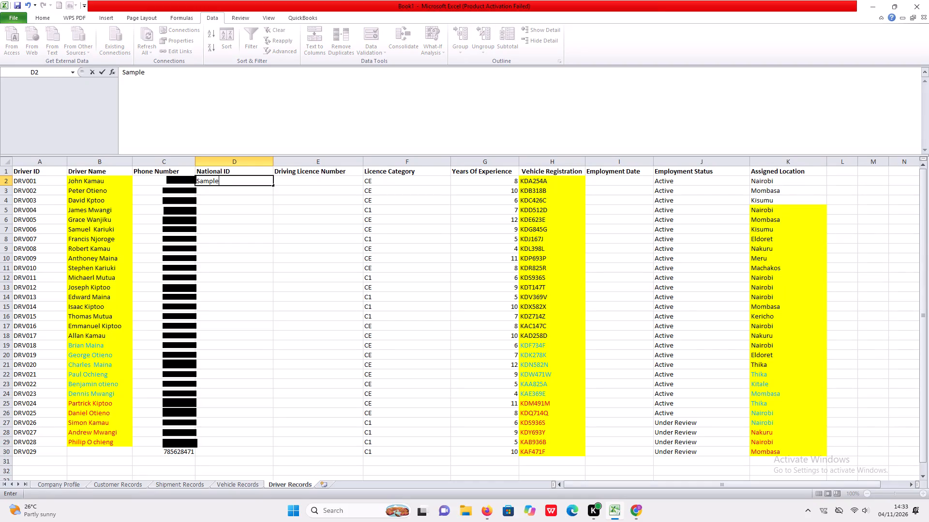
type("00")
key("1")
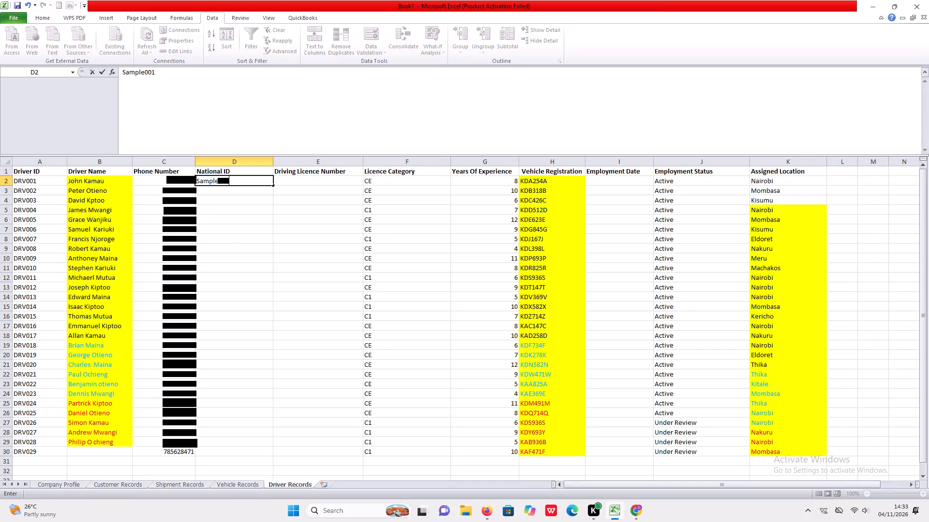
left_click(230, 181)
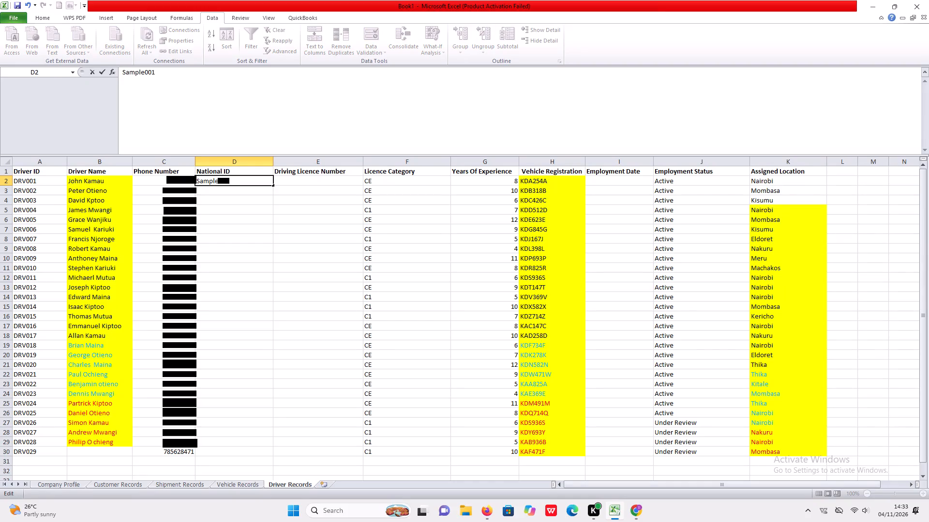
right_click(235, 183)
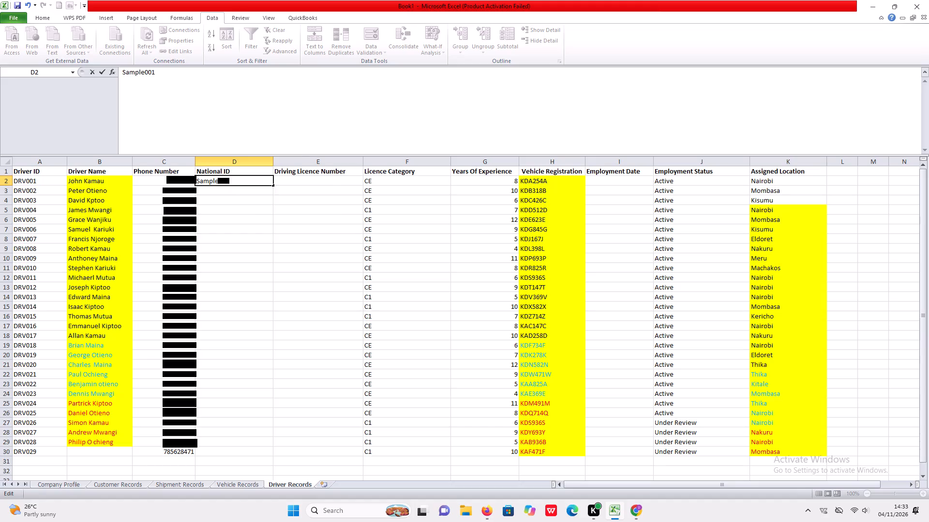
left_click(220, 178)
Fill the National ID series down from D2 through D29, running from Sample001 to Sample028 for DRV001 to DRV028.
left_click_drag(272, 185, 276, 212)
left_click_drag(276, 212, 277, 216)
left_click_drag(273, 185, 273, 214)
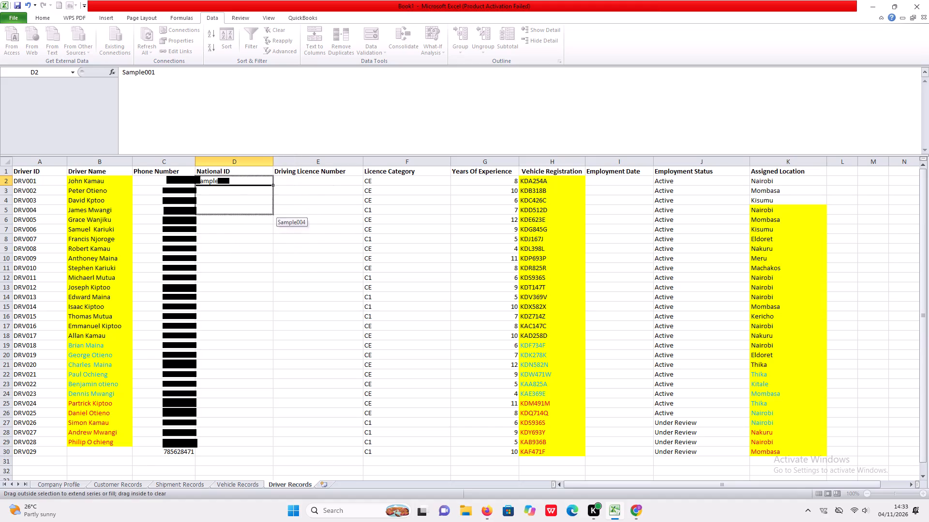
left_click_drag(273, 214, 270, 439)
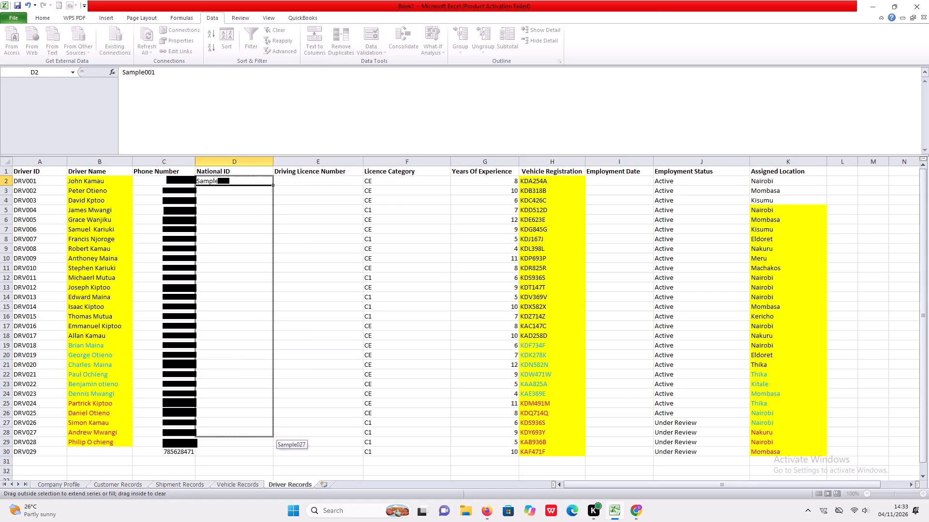
left_click_drag(270, 439, 273, 444)
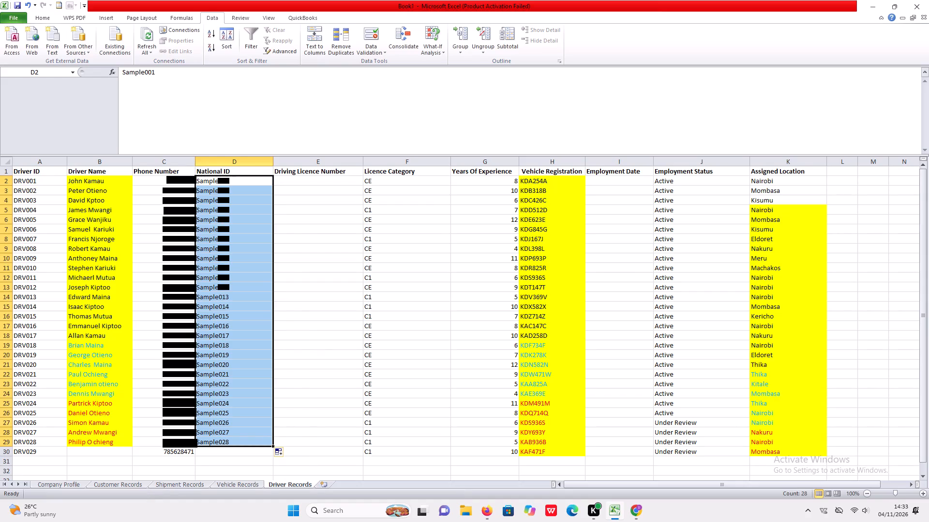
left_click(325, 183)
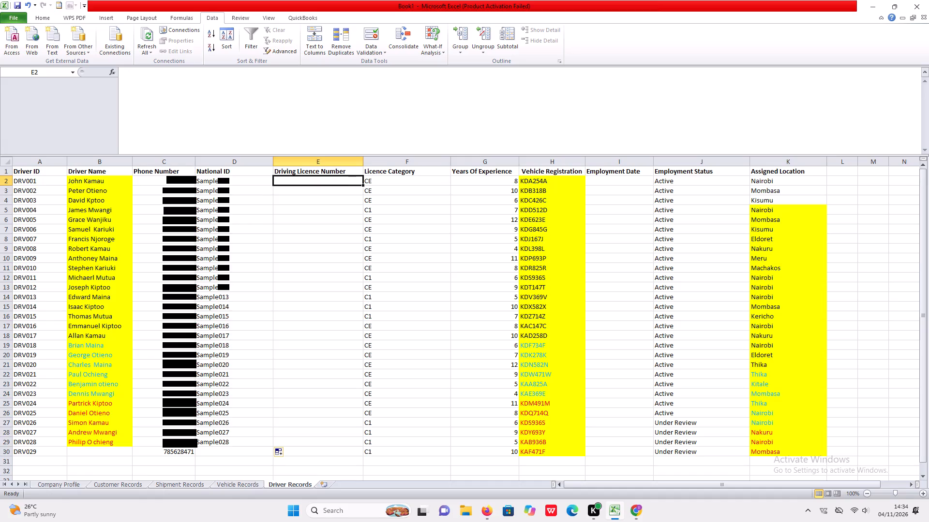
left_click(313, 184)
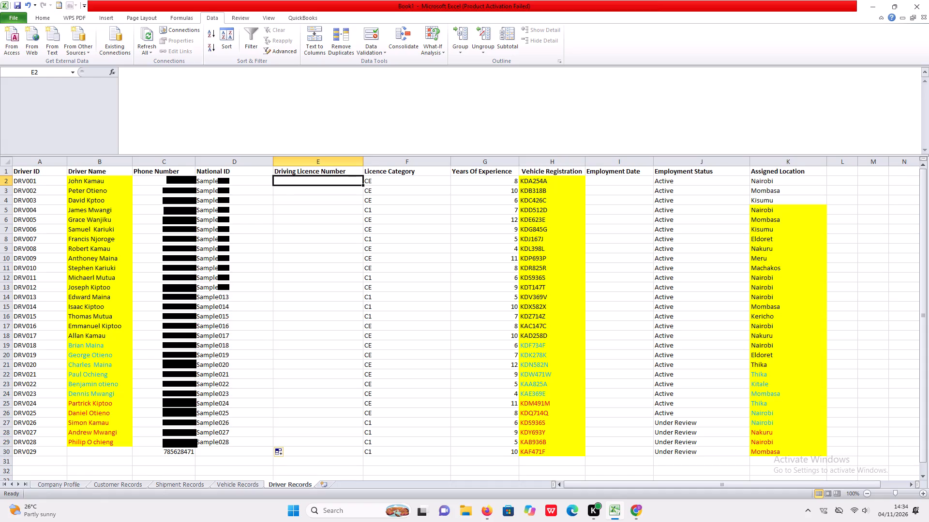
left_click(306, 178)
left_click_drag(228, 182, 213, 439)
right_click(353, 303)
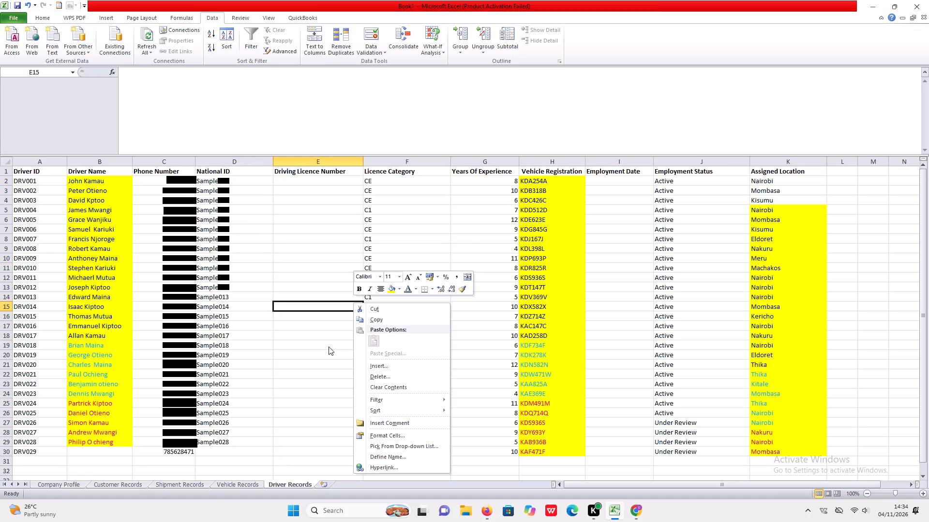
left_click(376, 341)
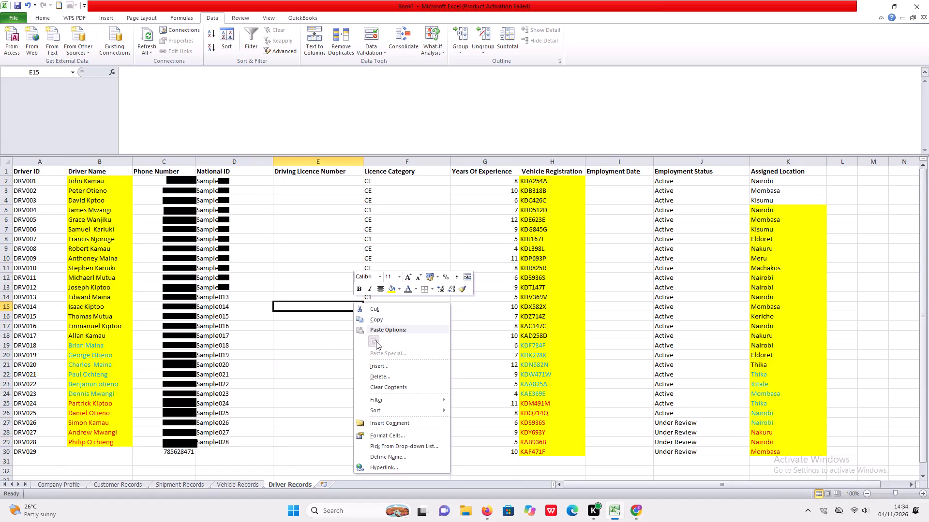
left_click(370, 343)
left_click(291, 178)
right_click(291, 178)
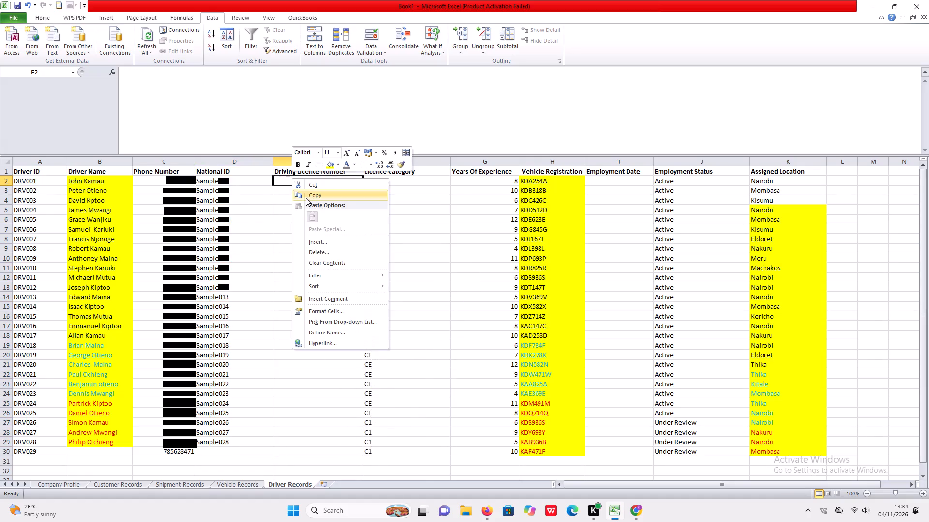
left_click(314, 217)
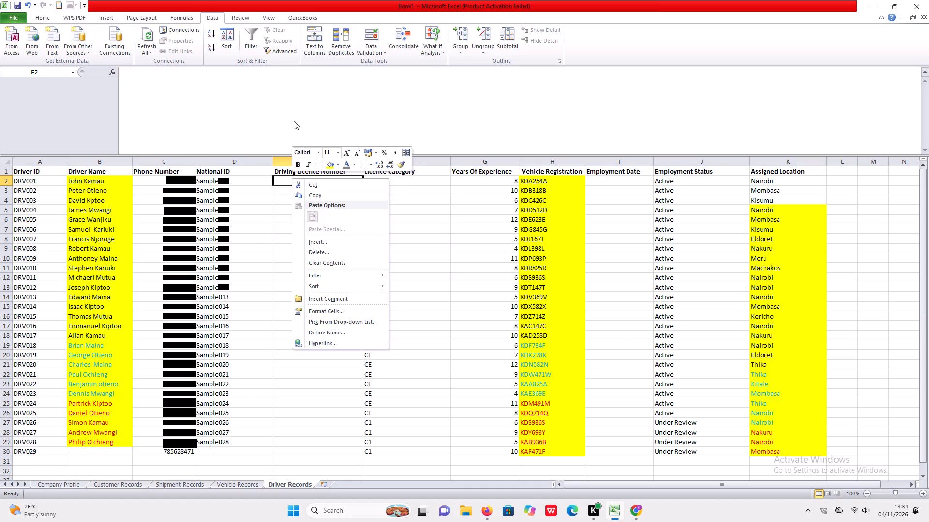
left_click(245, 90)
Copy the National ID values in D2 through D29 and paste them into the Driving Licence Number column starting at E2.
left_click_drag(225, 179, 184, 307)
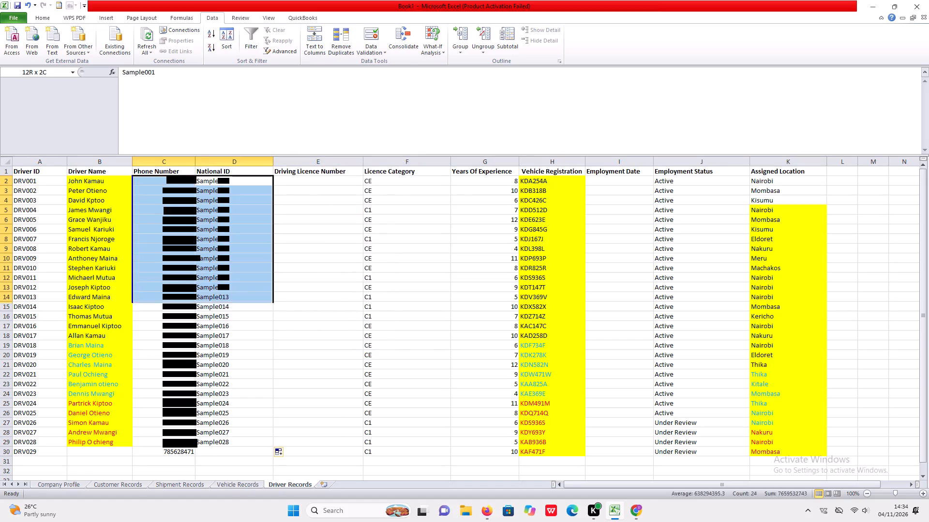
left_click_drag(184, 307, 213, 437)
right_click(253, 287)
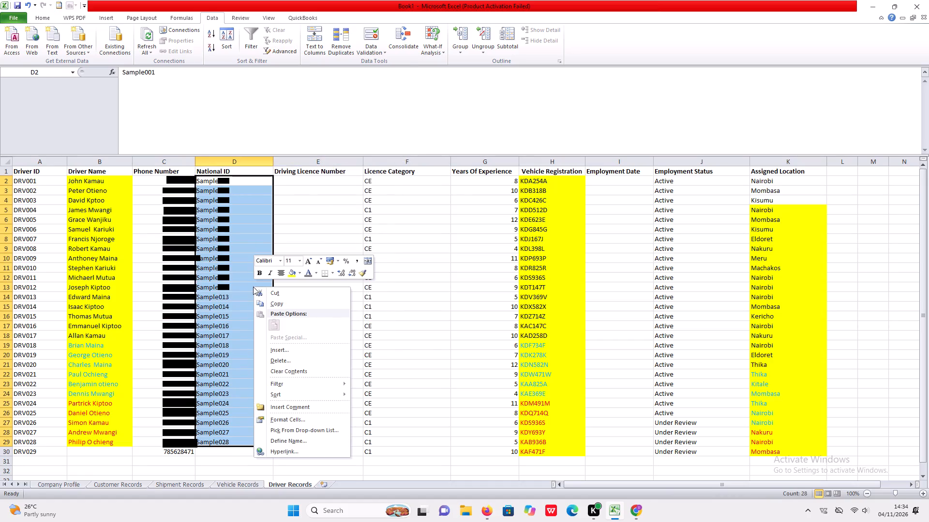
left_click(280, 302)
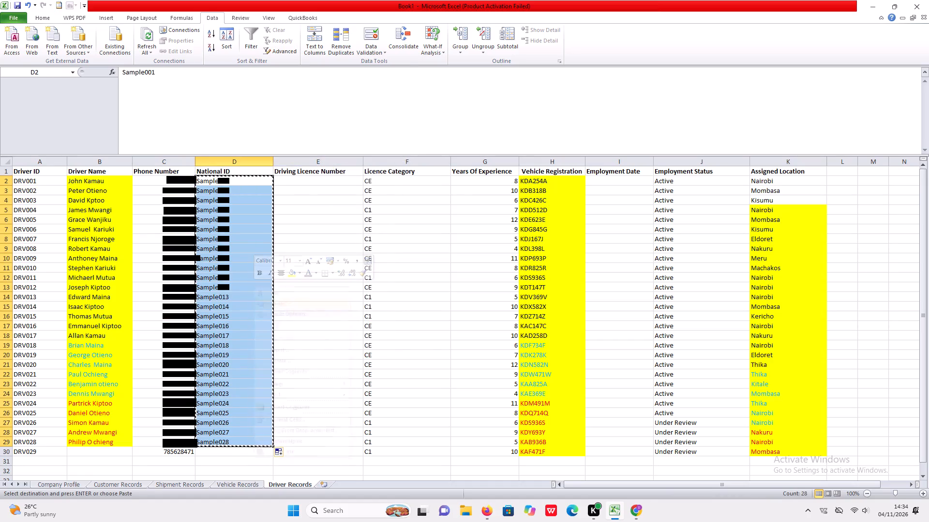
left_click(309, 178)
right_click(309, 178)
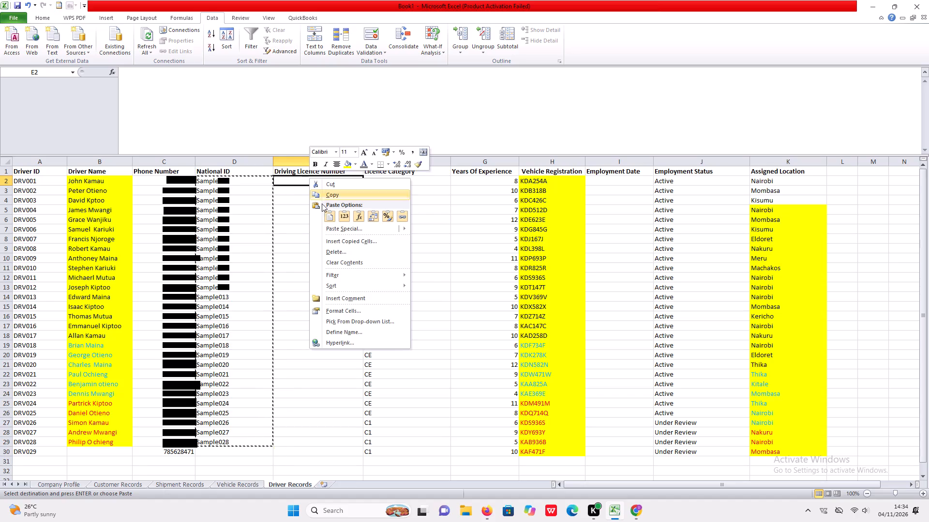
left_click(329, 220)
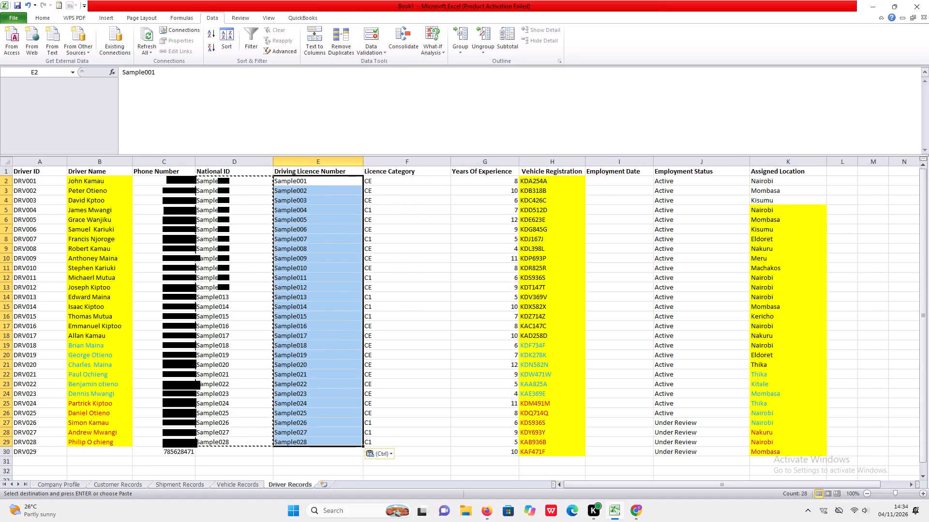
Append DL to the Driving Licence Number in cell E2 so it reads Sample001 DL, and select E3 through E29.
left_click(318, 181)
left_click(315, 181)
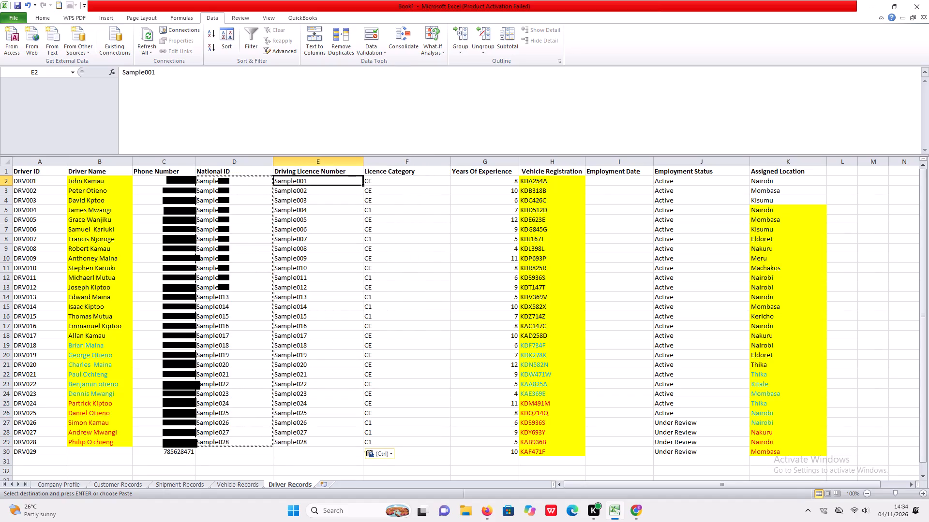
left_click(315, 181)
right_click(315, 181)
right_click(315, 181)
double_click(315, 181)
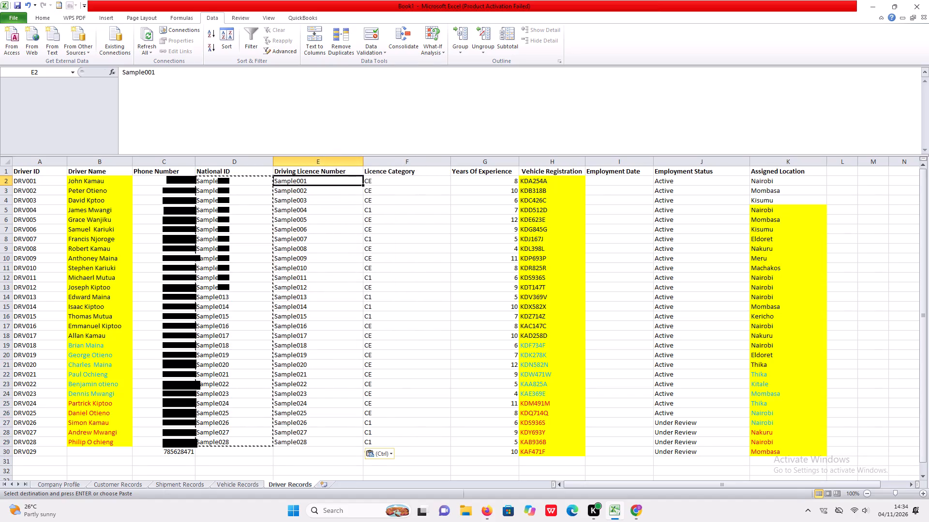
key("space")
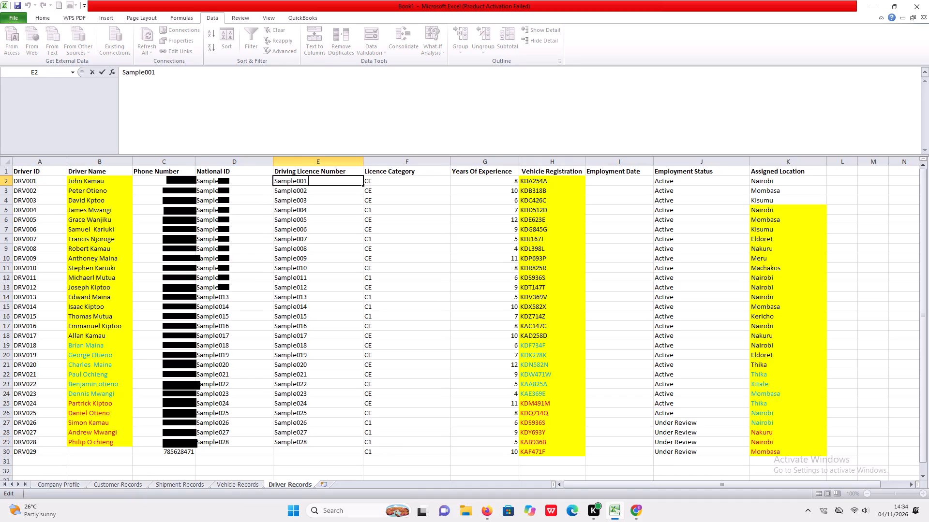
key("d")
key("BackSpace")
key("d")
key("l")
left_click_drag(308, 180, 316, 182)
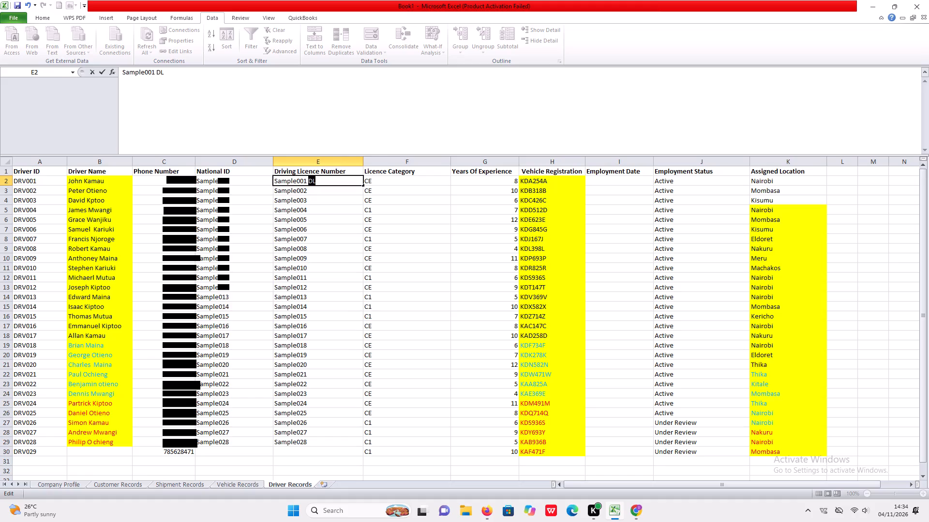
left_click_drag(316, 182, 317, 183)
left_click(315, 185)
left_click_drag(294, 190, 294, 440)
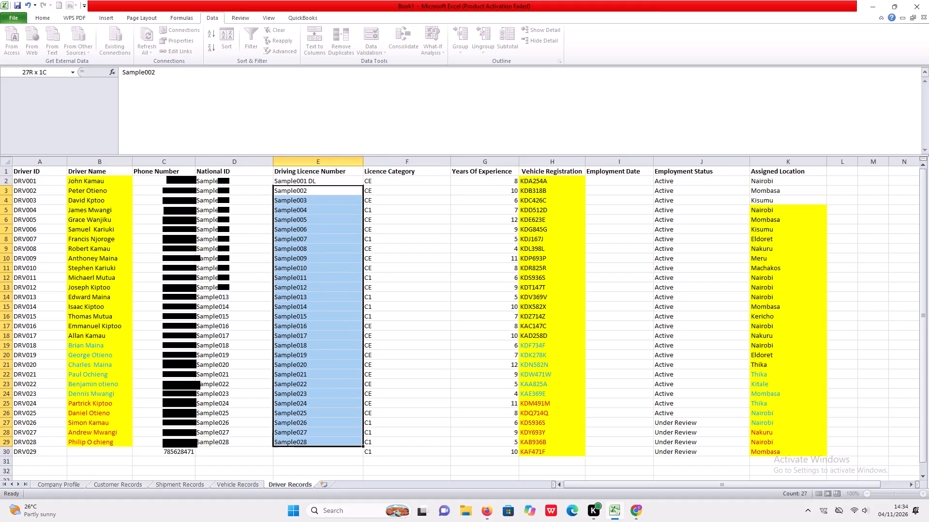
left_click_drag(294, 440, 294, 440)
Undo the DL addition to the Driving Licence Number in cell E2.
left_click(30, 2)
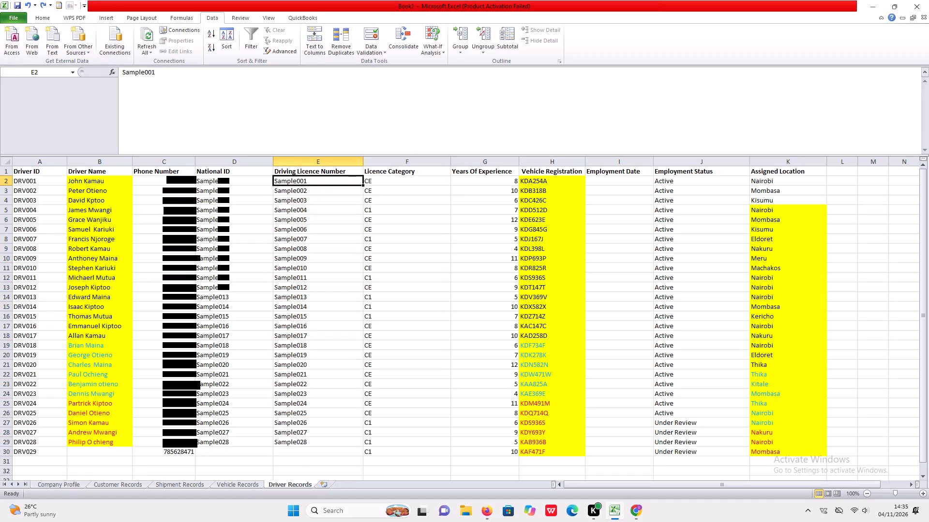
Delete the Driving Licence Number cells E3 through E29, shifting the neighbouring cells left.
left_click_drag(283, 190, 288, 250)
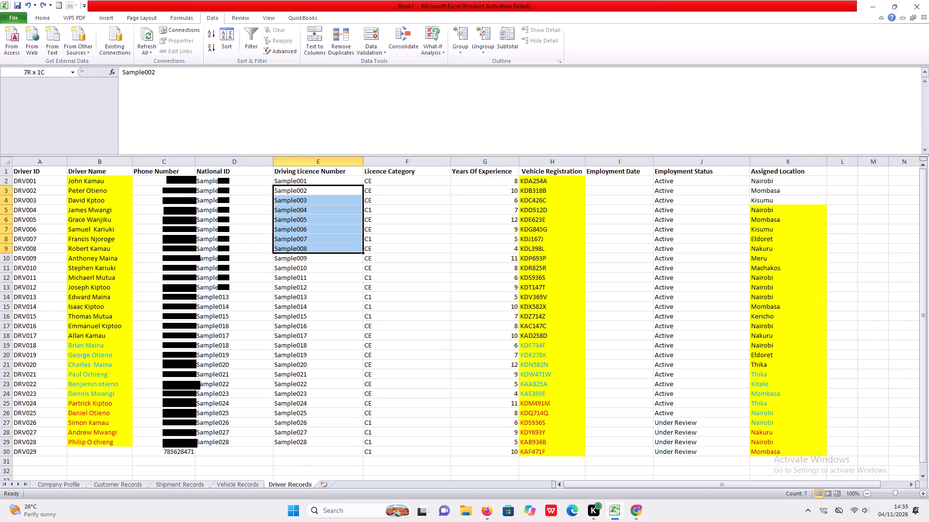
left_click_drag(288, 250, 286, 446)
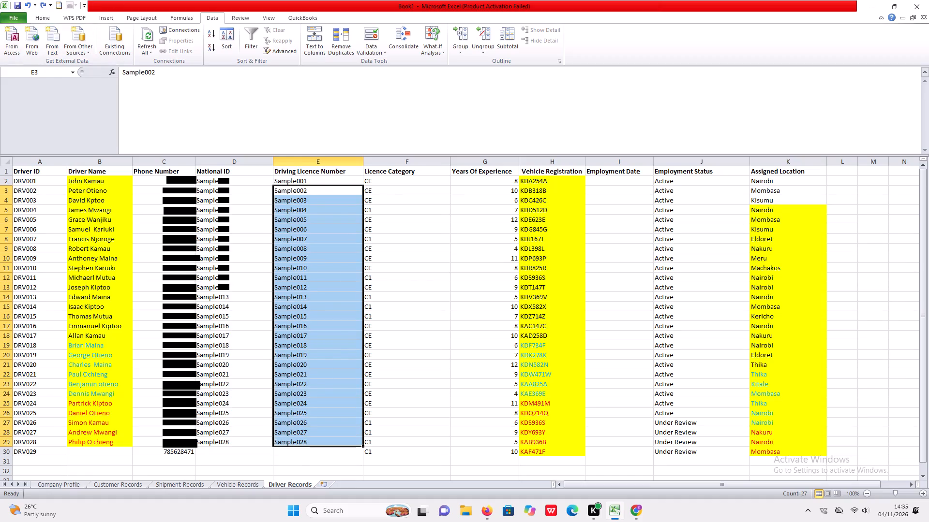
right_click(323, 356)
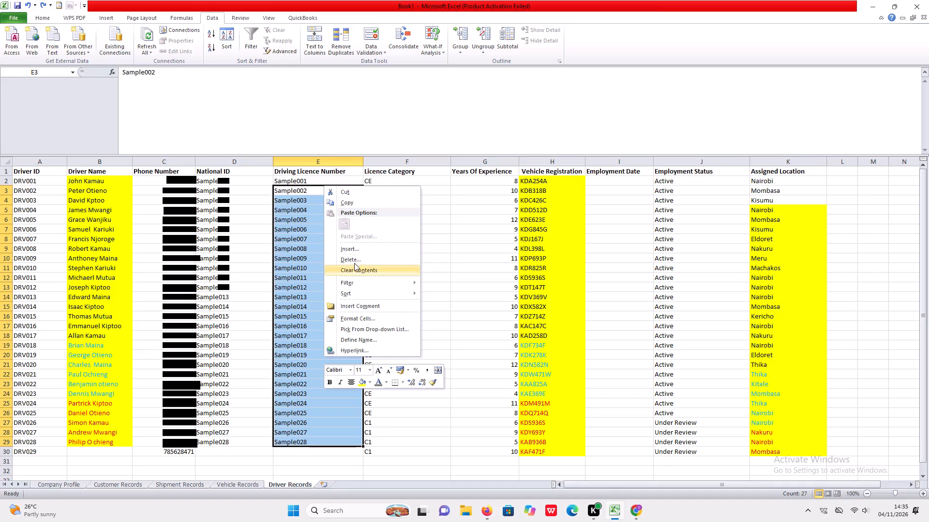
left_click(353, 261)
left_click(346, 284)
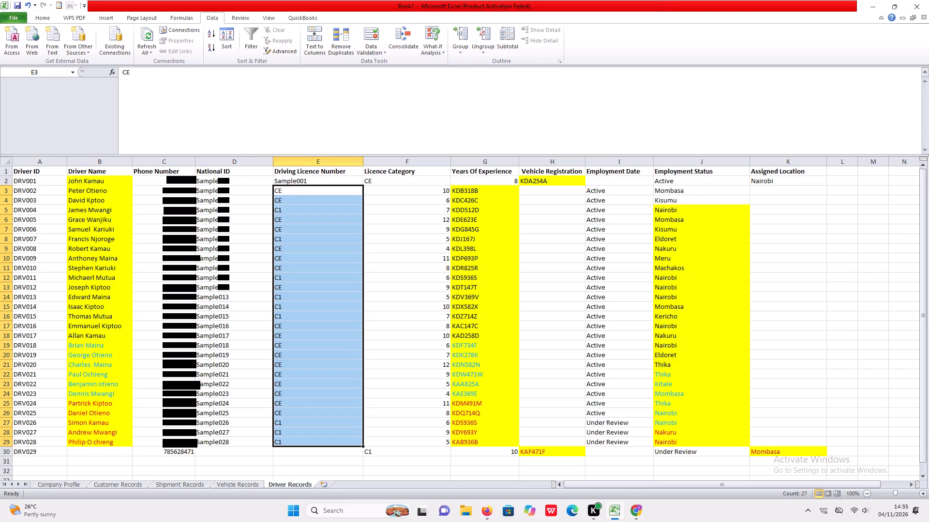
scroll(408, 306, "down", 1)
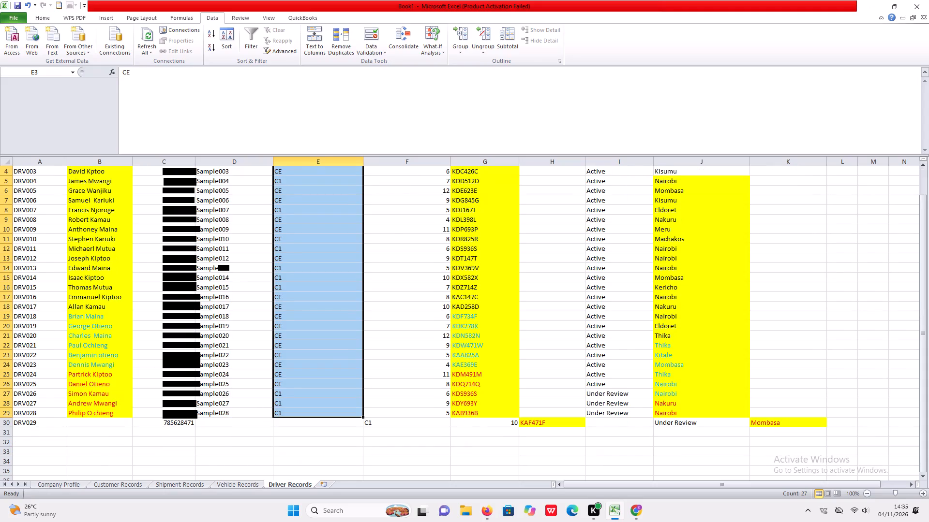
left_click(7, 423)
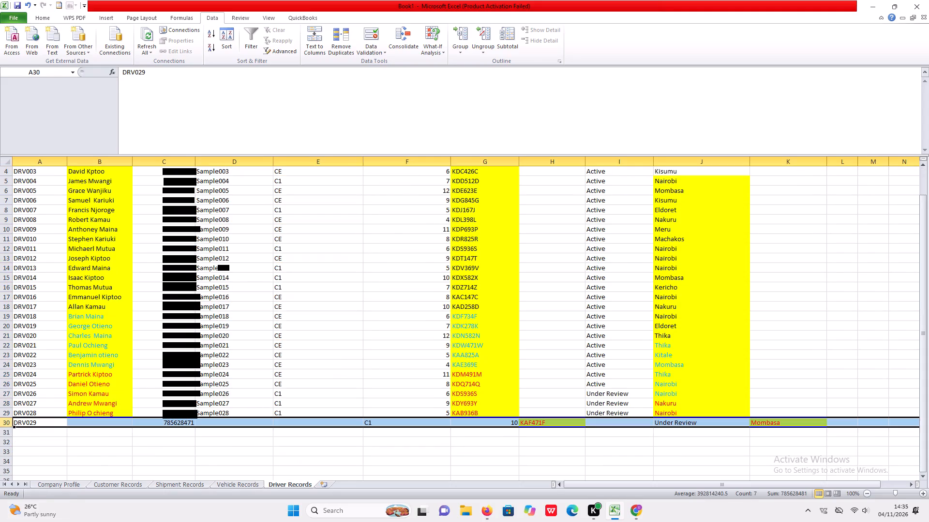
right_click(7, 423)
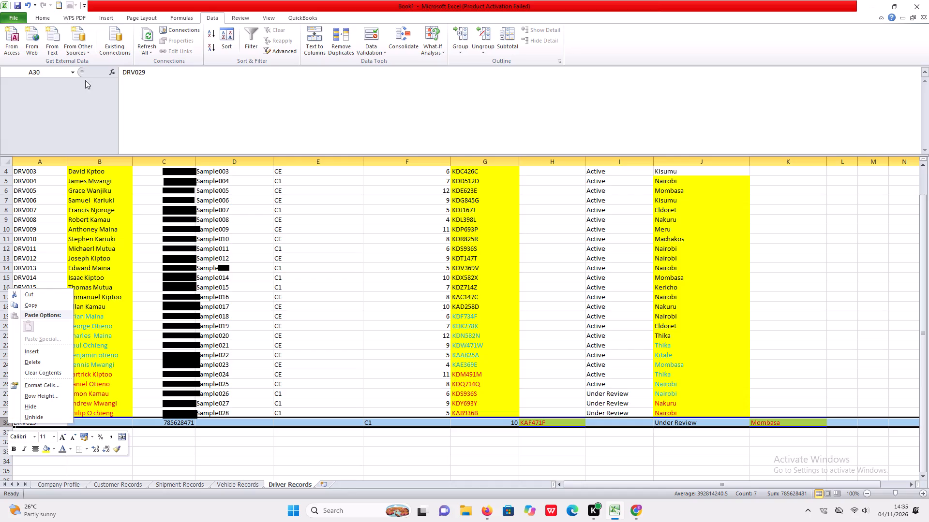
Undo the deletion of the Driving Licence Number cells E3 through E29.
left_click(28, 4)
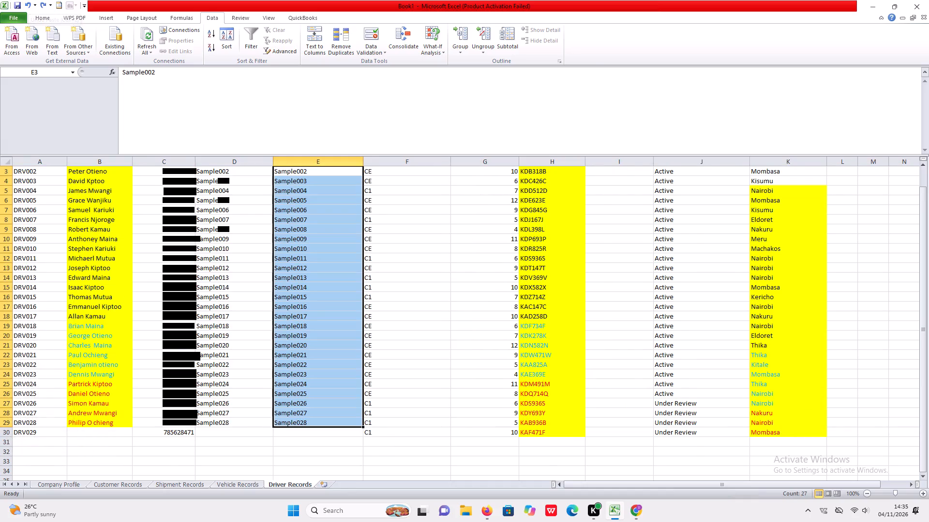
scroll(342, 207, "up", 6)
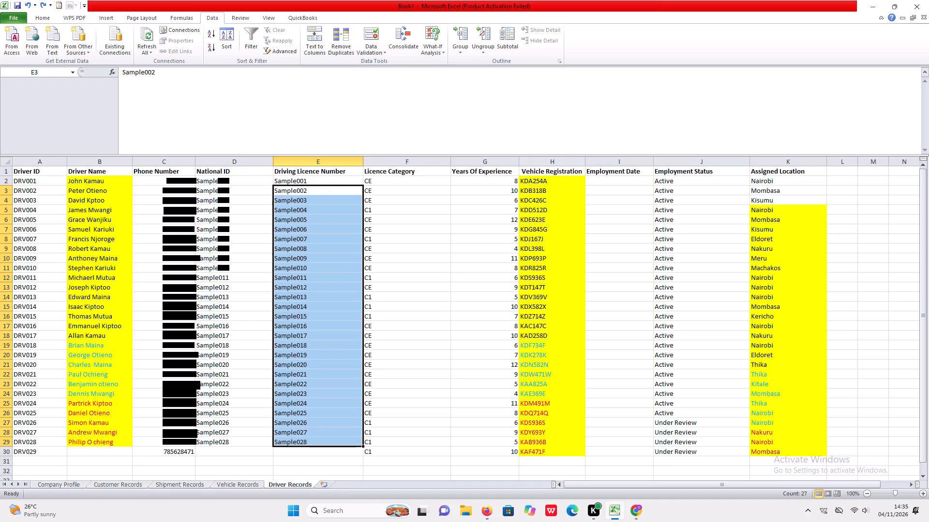
Open the Driving Licence Number in cell E3 for editing.
left_click(410, 122)
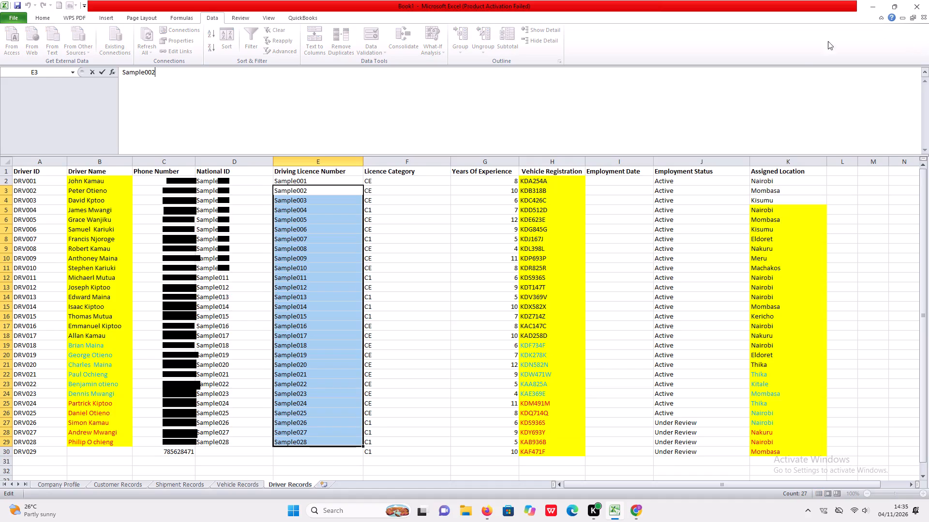
left_click(721, 108)
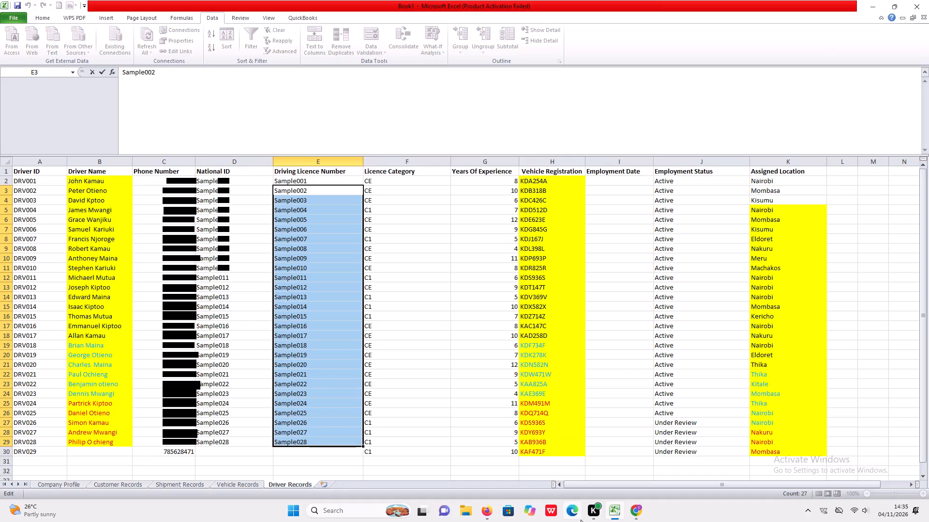